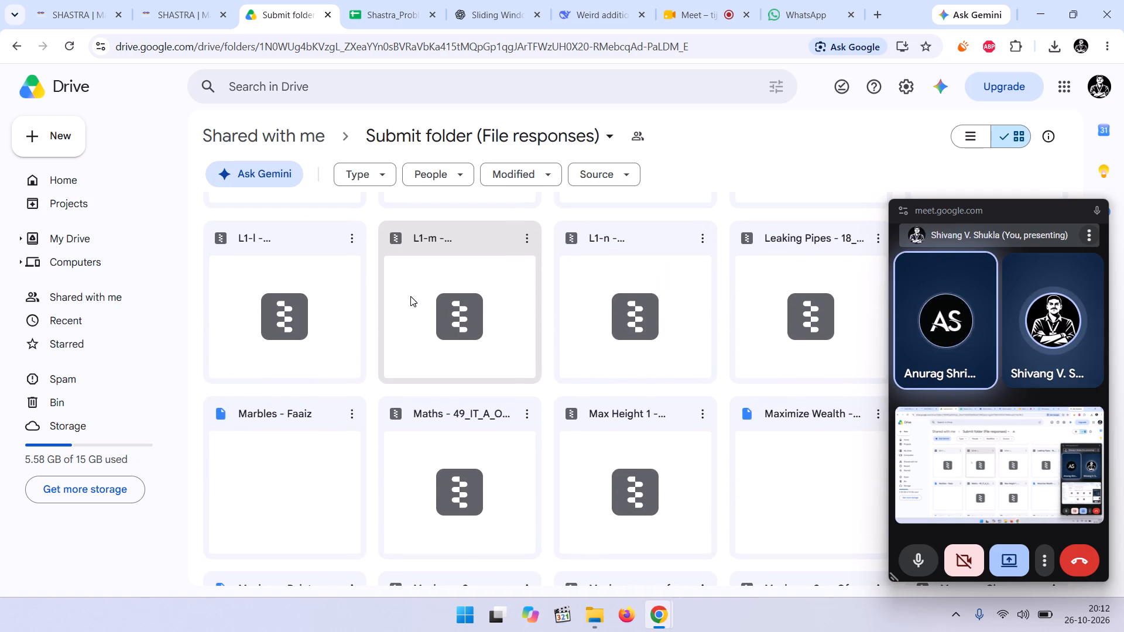
# Find the Second-W I zip archive in the shared Submit folder (File responses) and download it.
pyautogui.scroll(3, 326, 272)
pyautogui.scroll(-4, 456, 308)
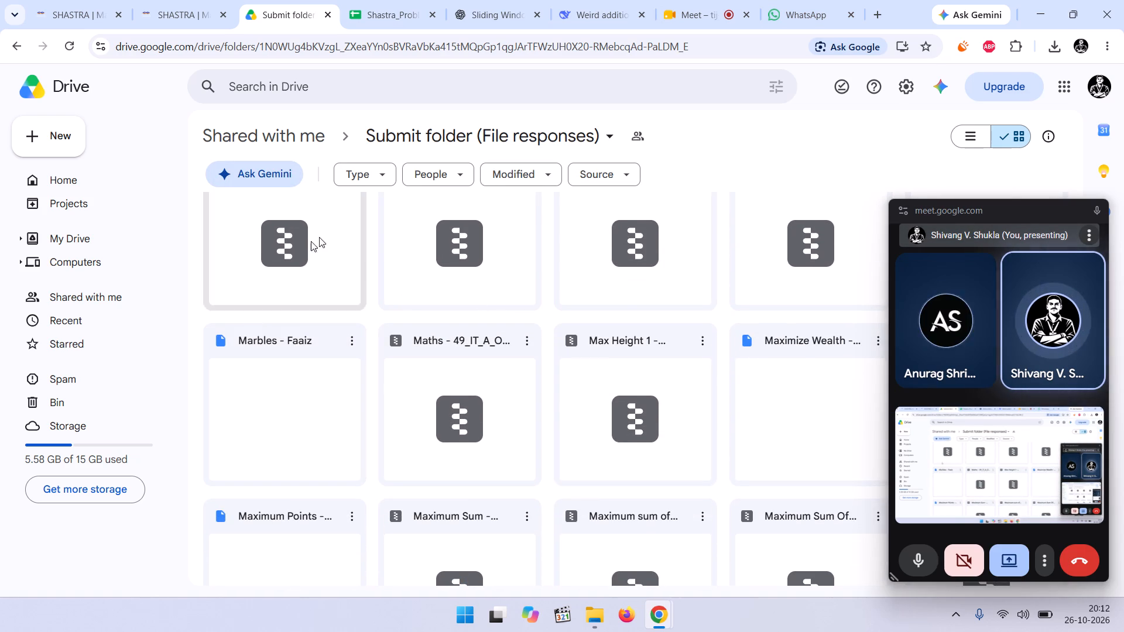
pyautogui.scroll(-6, 727, 346)
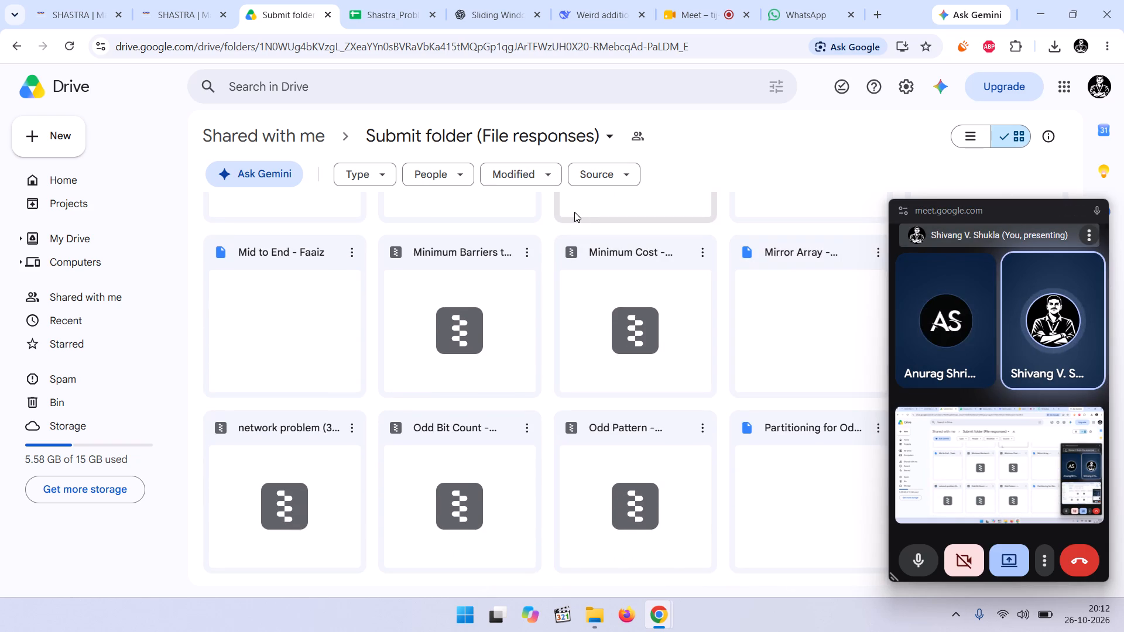
pyautogui.scroll(-5, 602, 248)
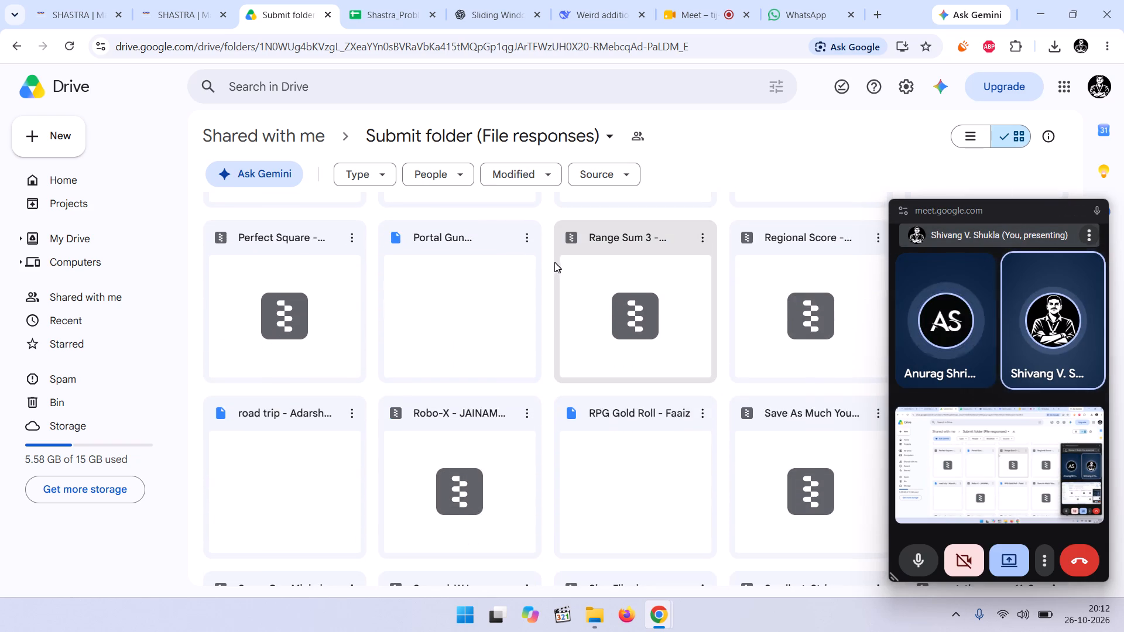
pyautogui.scroll(3, 552, 262)
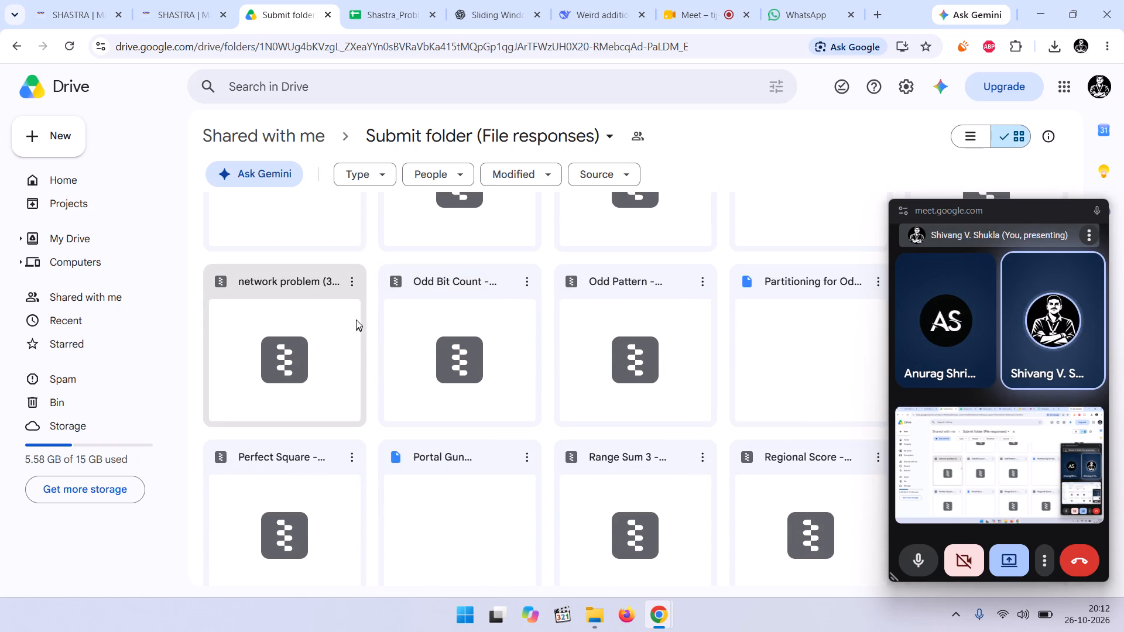
pyautogui.scroll(-6, 372, 385)
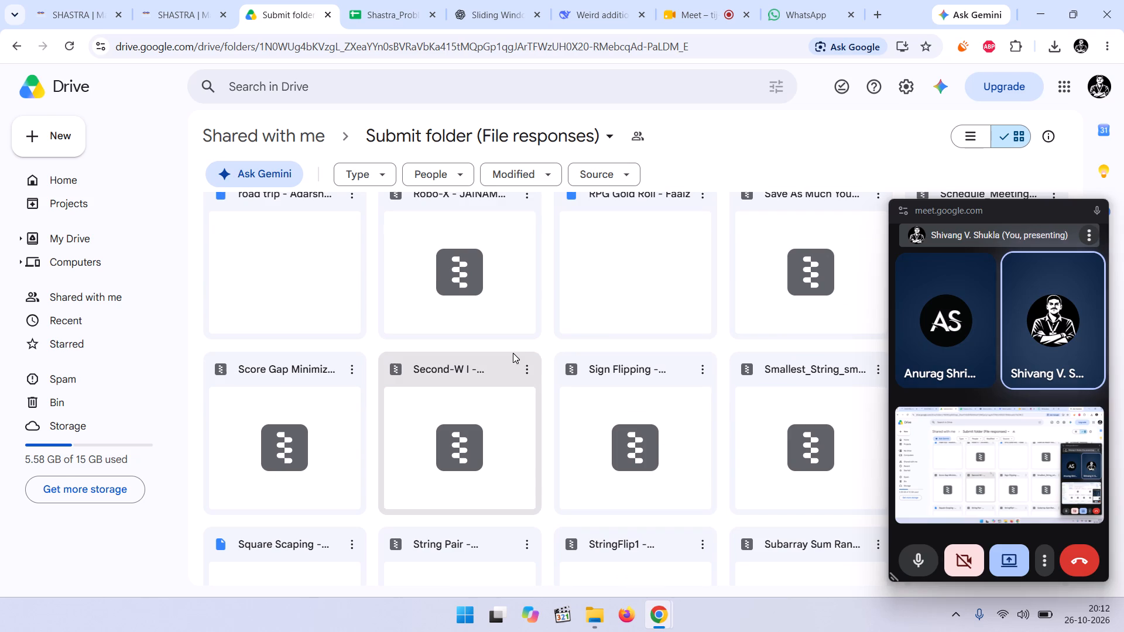
pyautogui.click(530, 370)
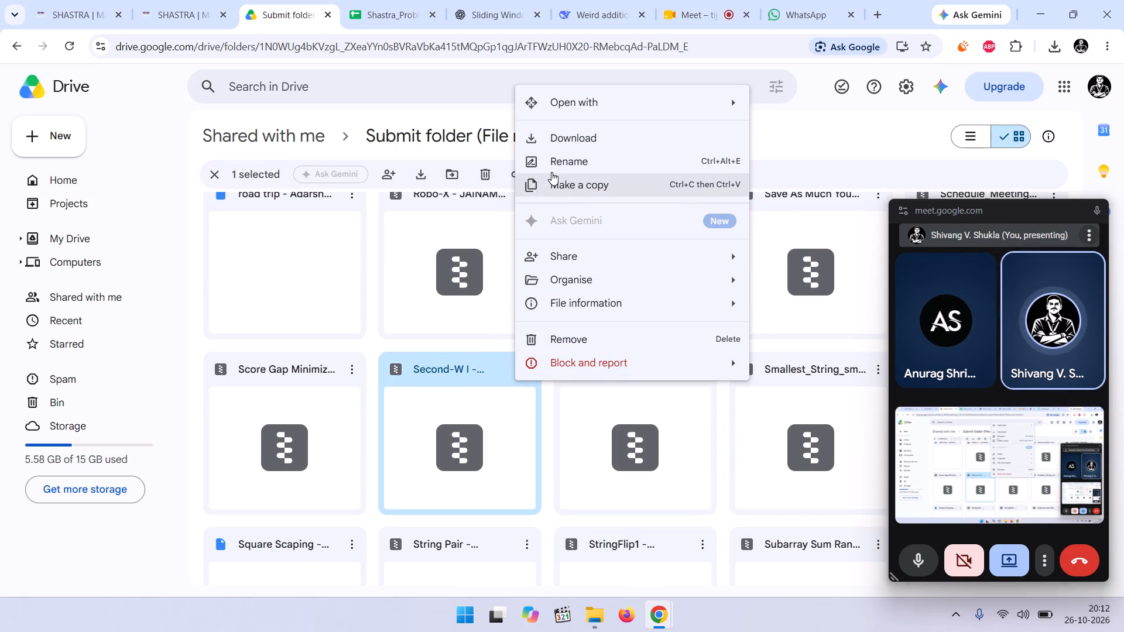
pyautogui.click(572, 139)
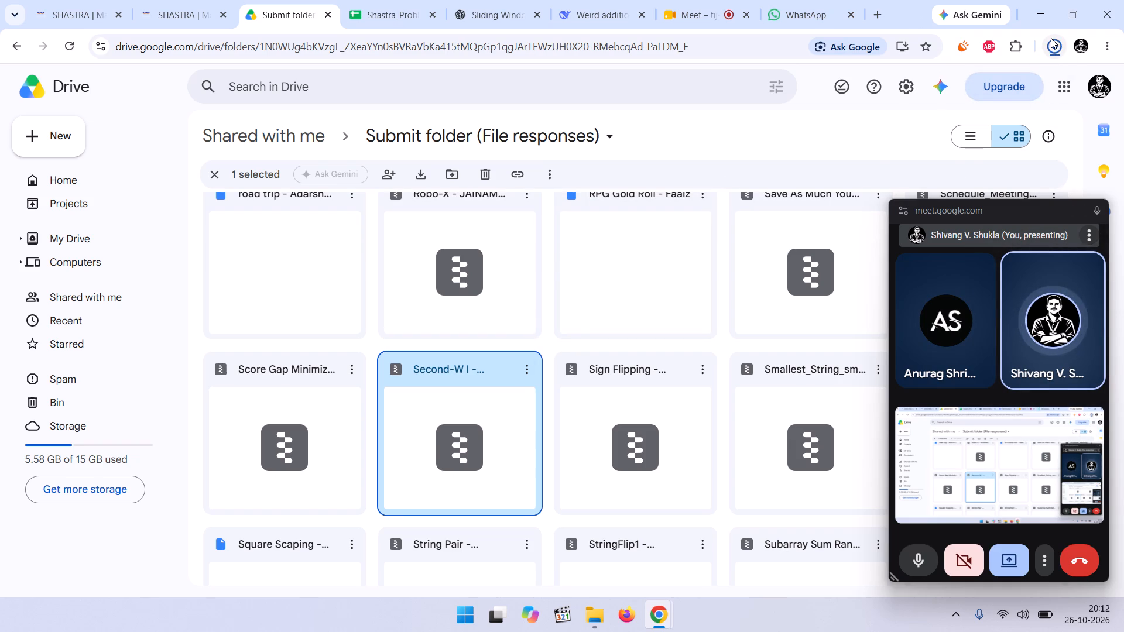
# Switch to File Explorer, maximize it, and open the Second-W I folder inside the newly downloaded archive in Downloads.
pyautogui.click(590, 621)
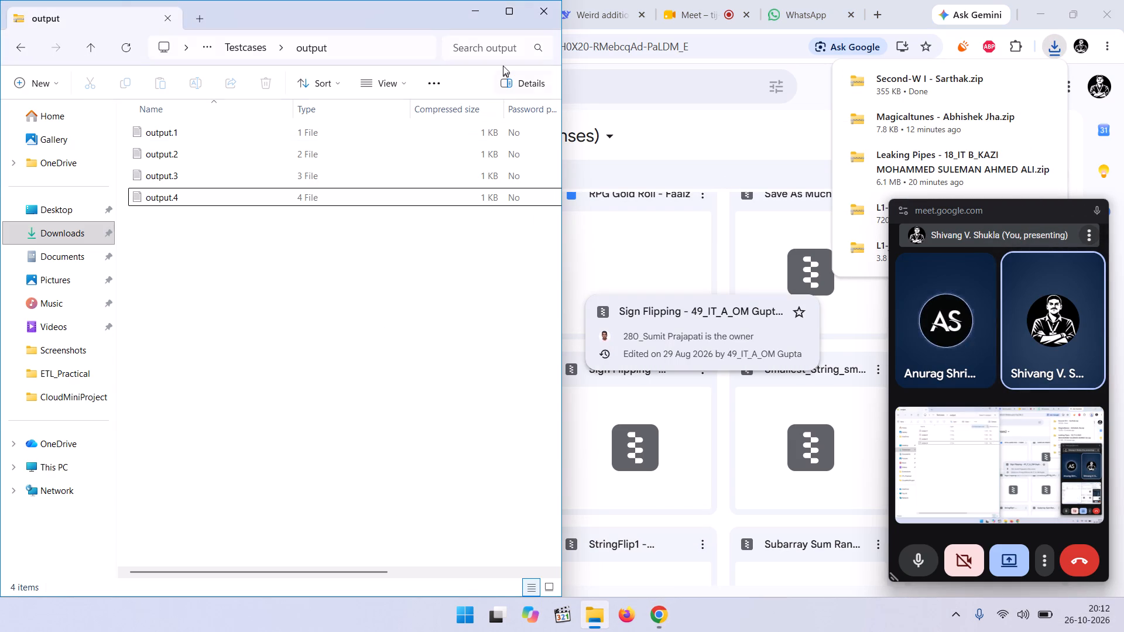
pyautogui.click(509, 15)
pyautogui.click(73, 229)
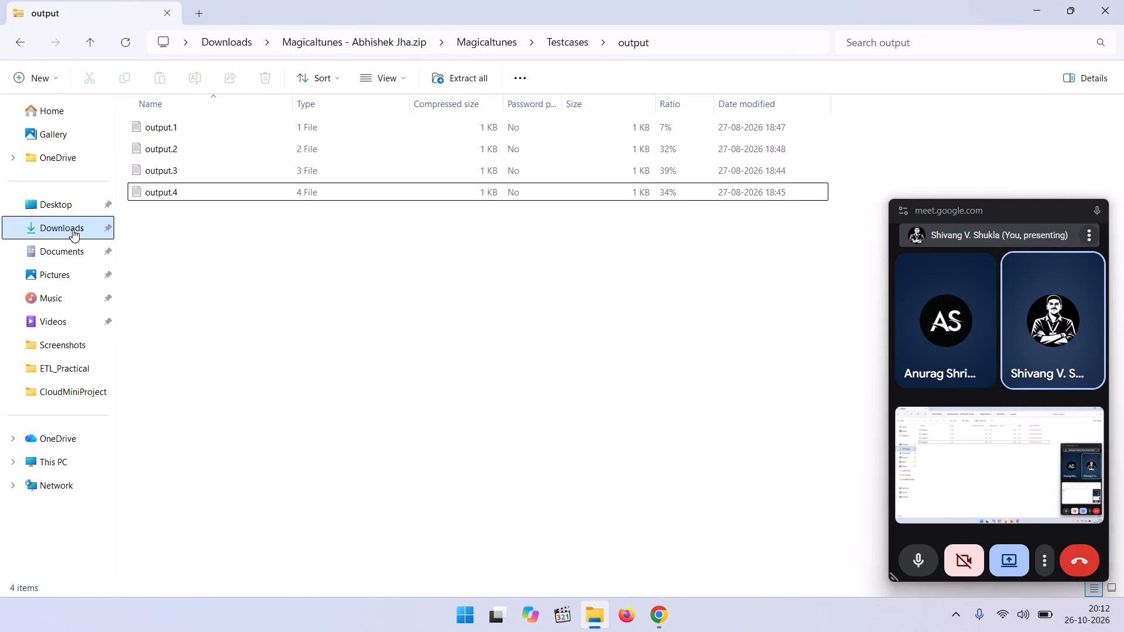
pyautogui.click(123, 39)
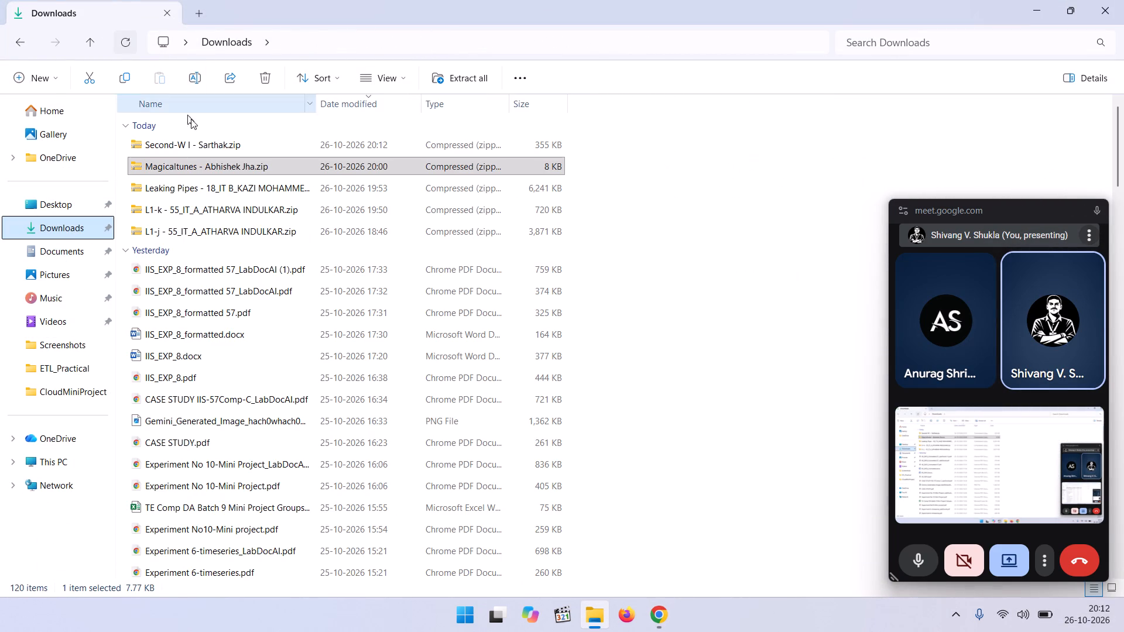
pyautogui.click(180, 147)
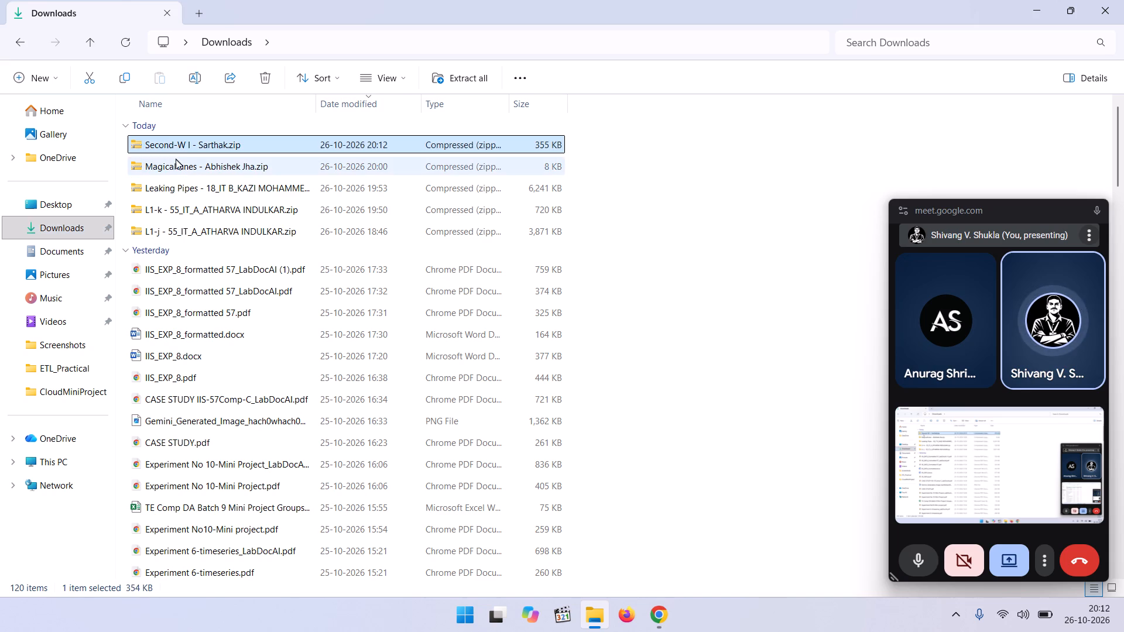
pyautogui.doubleClick(279, 147)
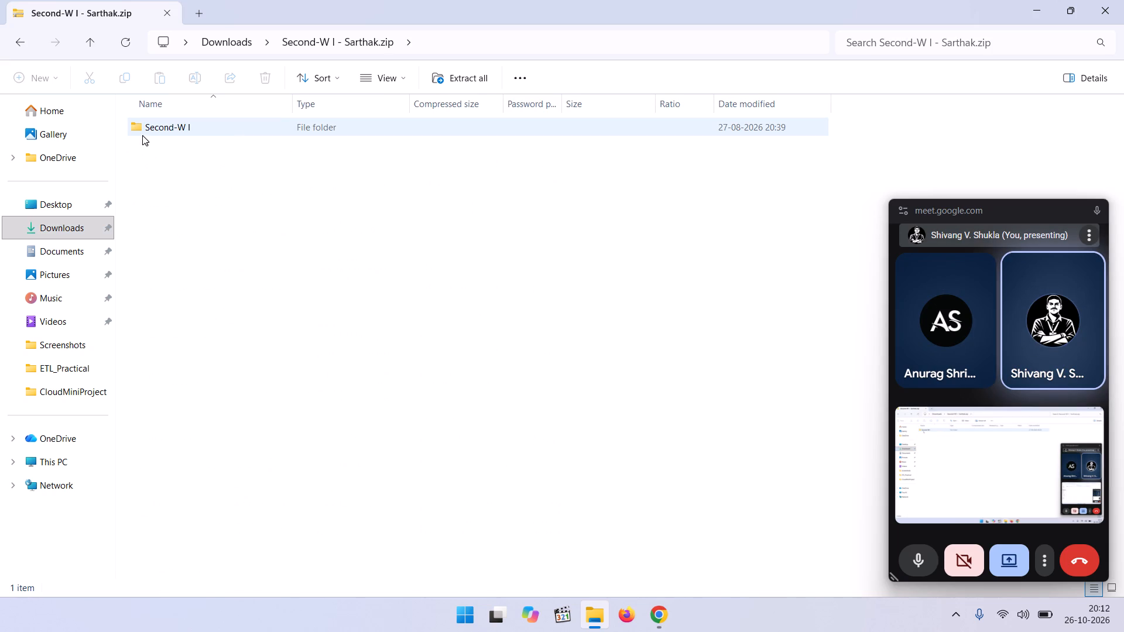
pyautogui.doubleClick(229, 130)
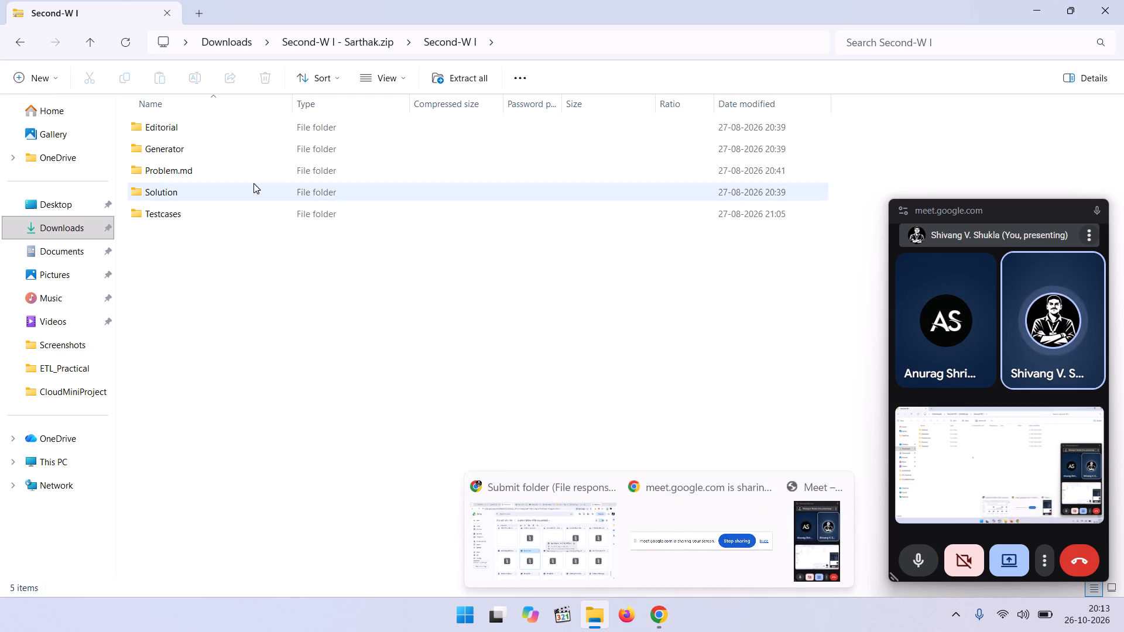
# Open Prime String.md from the Problem.md folder and read the Second-W I statement, formats, constraints, example and explanation.
pyautogui.click(201, 215)
pyautogui.click(221, 171)
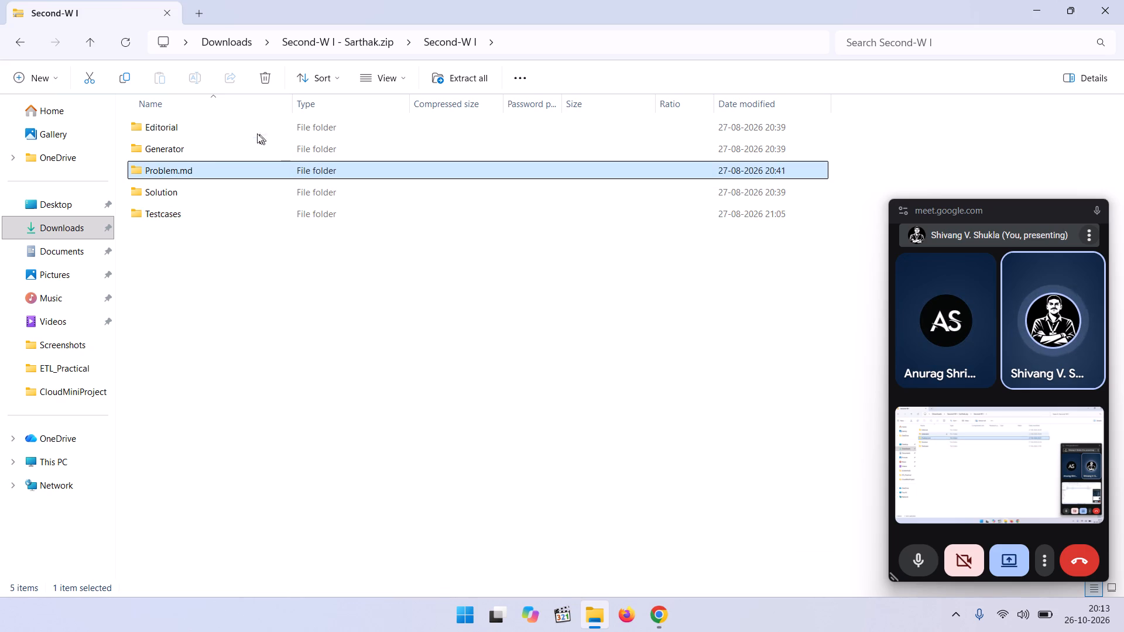
pyautogui.doubleClick(249, 169)
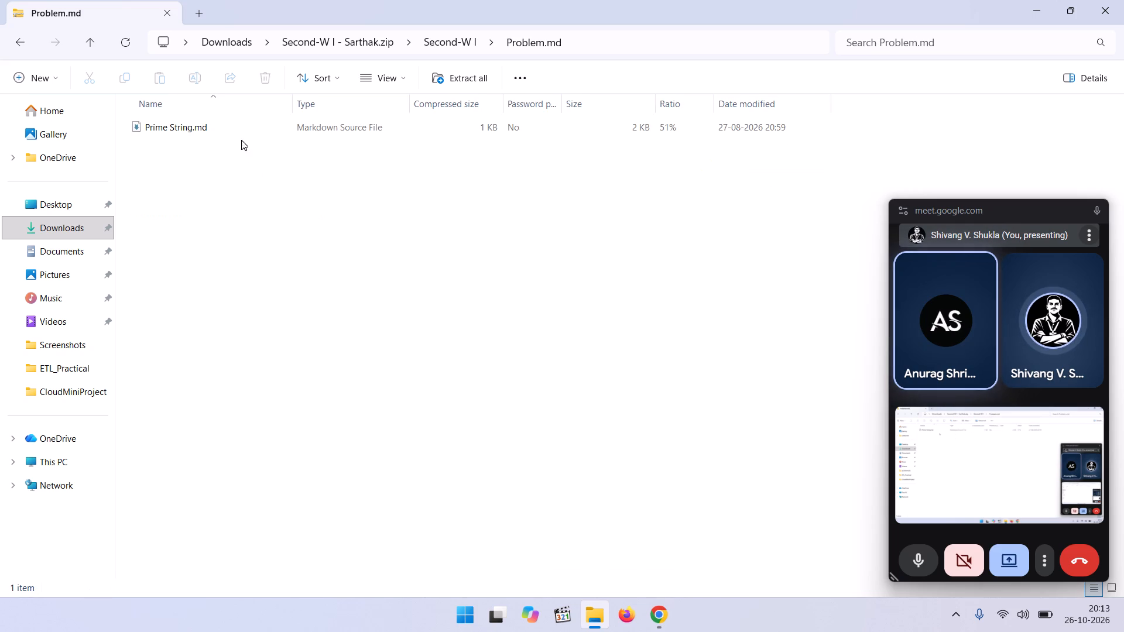
pyautogui.doubleClick(249, 130)
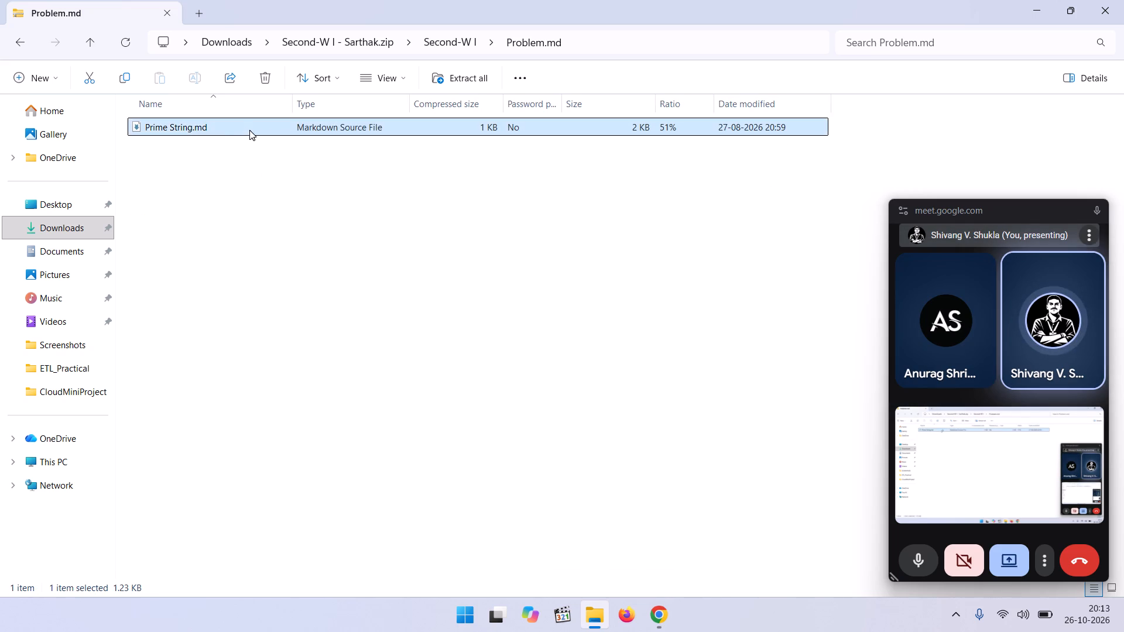
pyautogui.click(508, 17)
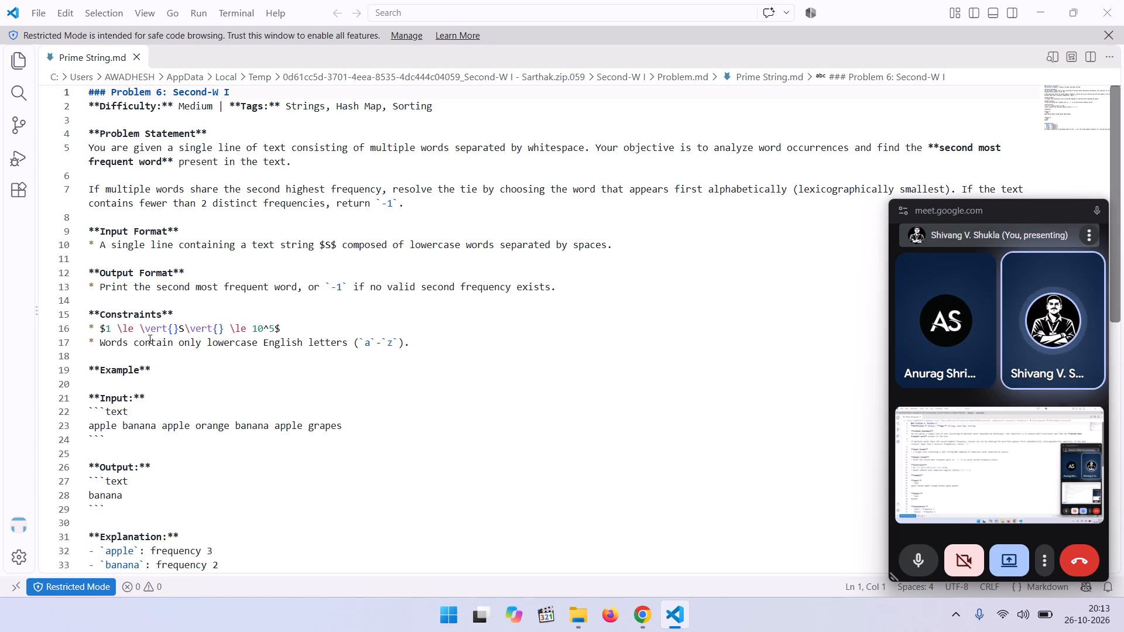
pyautogui.scroll(-1, 258, 305)
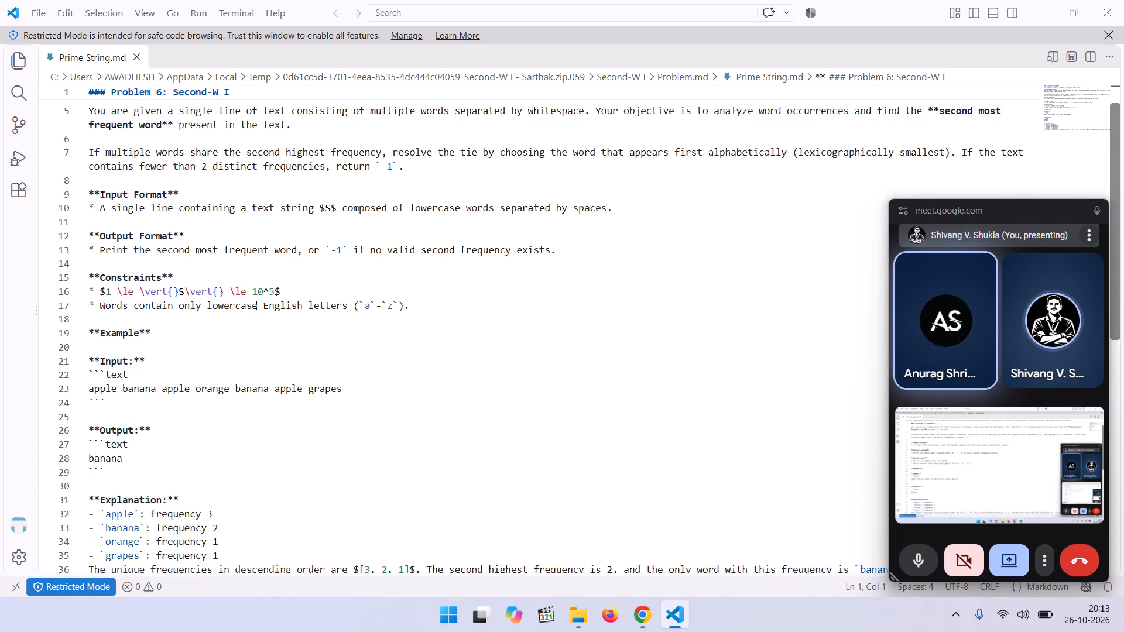
pyautogui.scroll(-2, 250, 304)
pyautogui.scroll(-1, 144, 332)
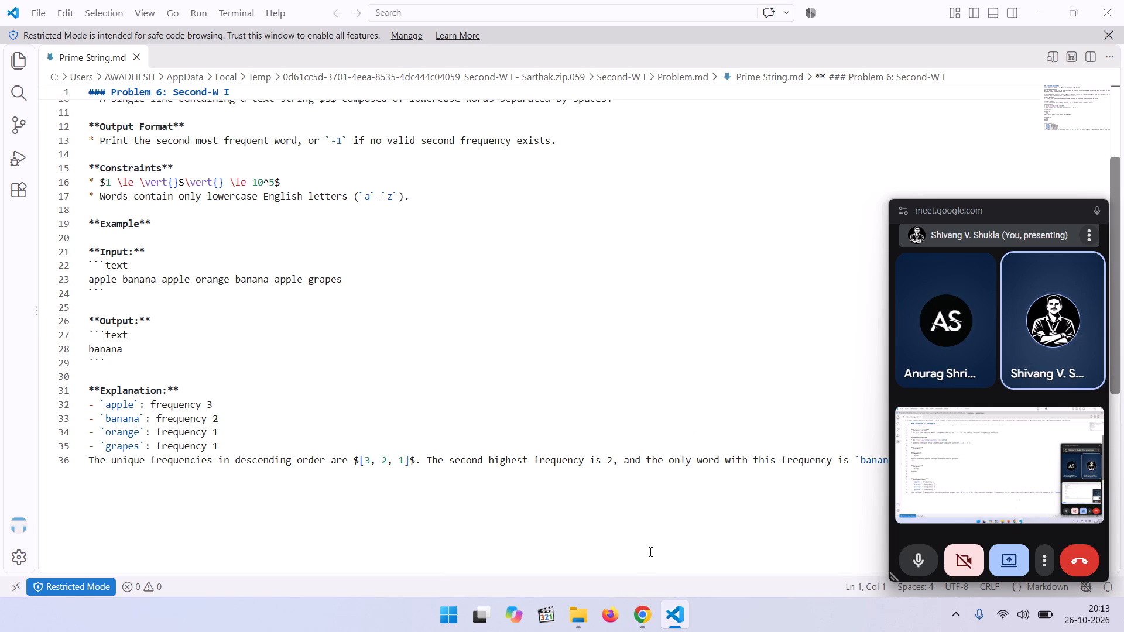
# Switch to Chrome and open the Problem CMS from the SHASTRA platform's admin area.
pyautogui.click(646, 620)
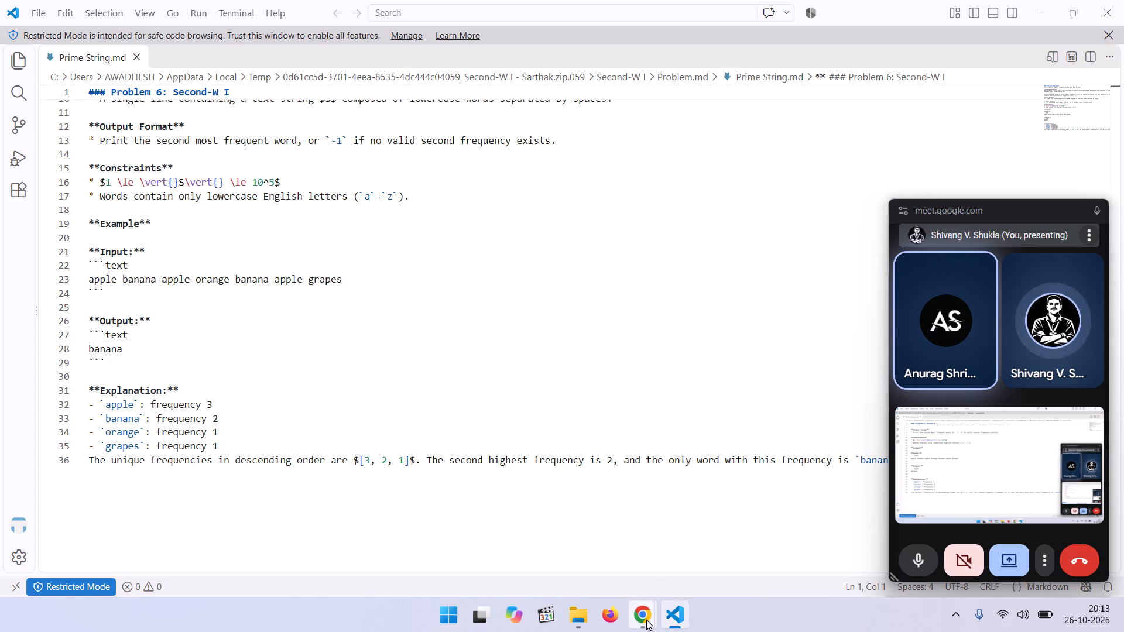
pyautogui.click(536, 522)
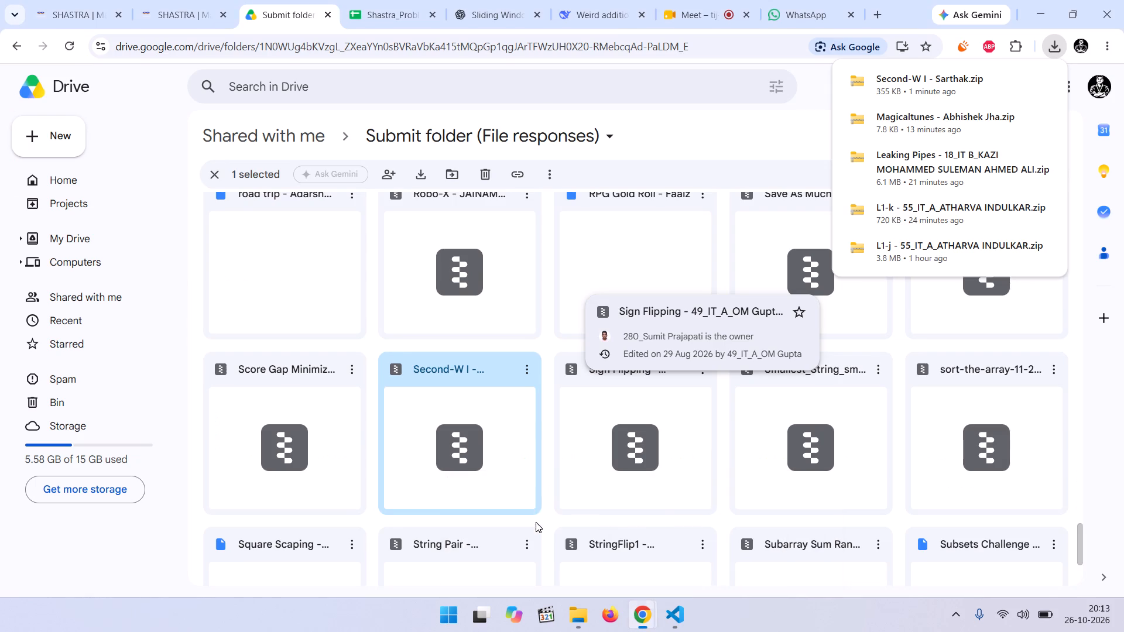
pyautogui.click(73, 9)
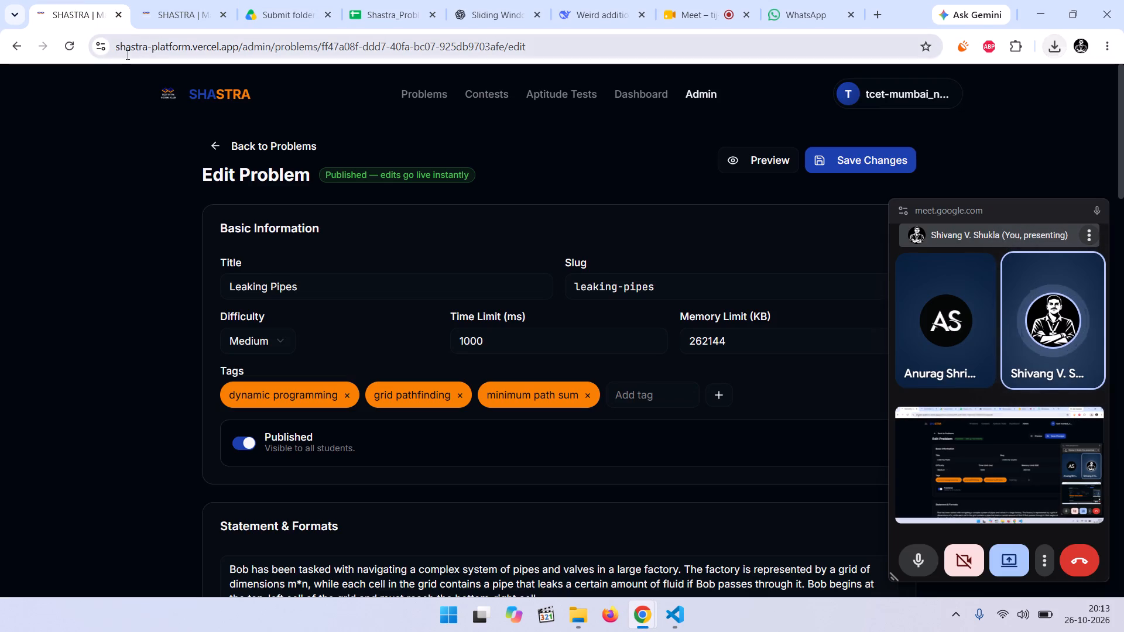
pyautogui.click(414, 94)
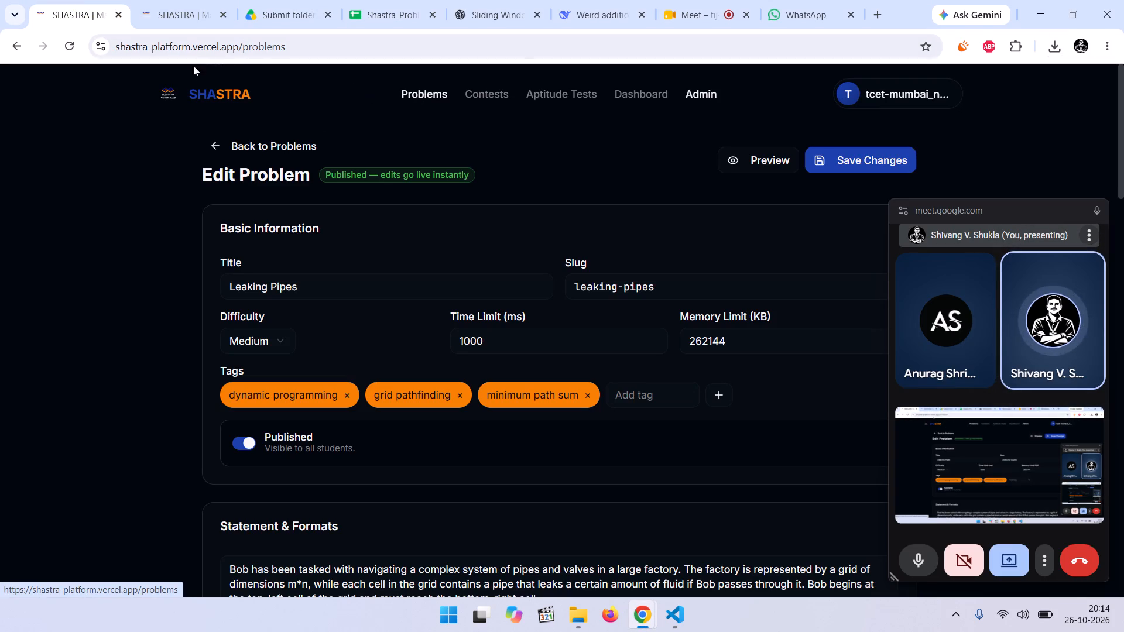
pyautogui.click(217, 90)
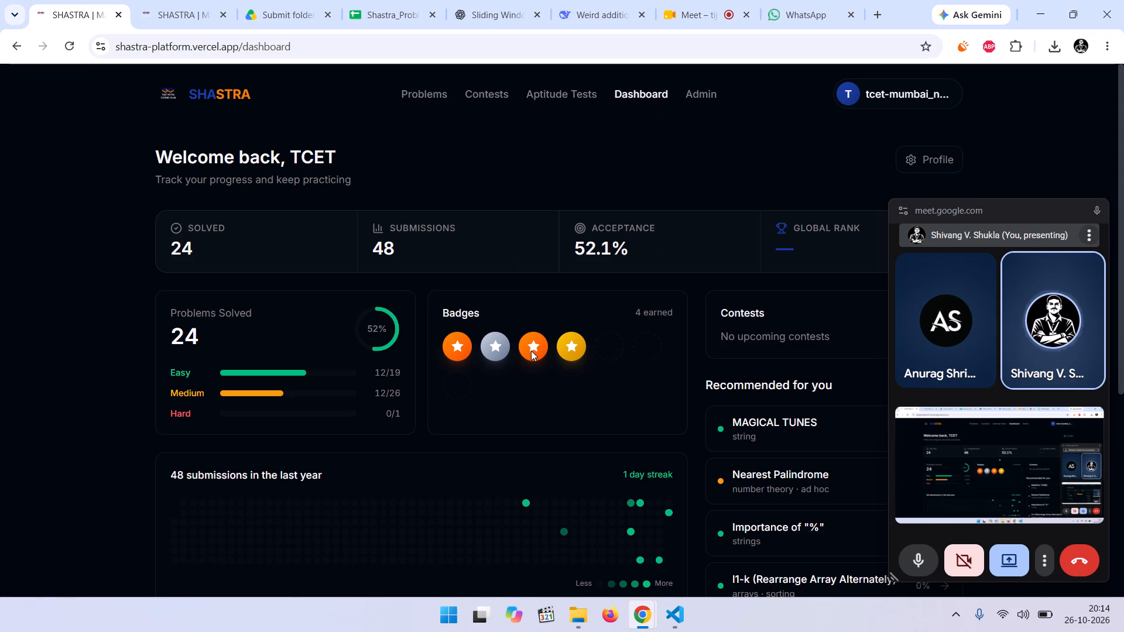
pyautogui.click(704, 95)
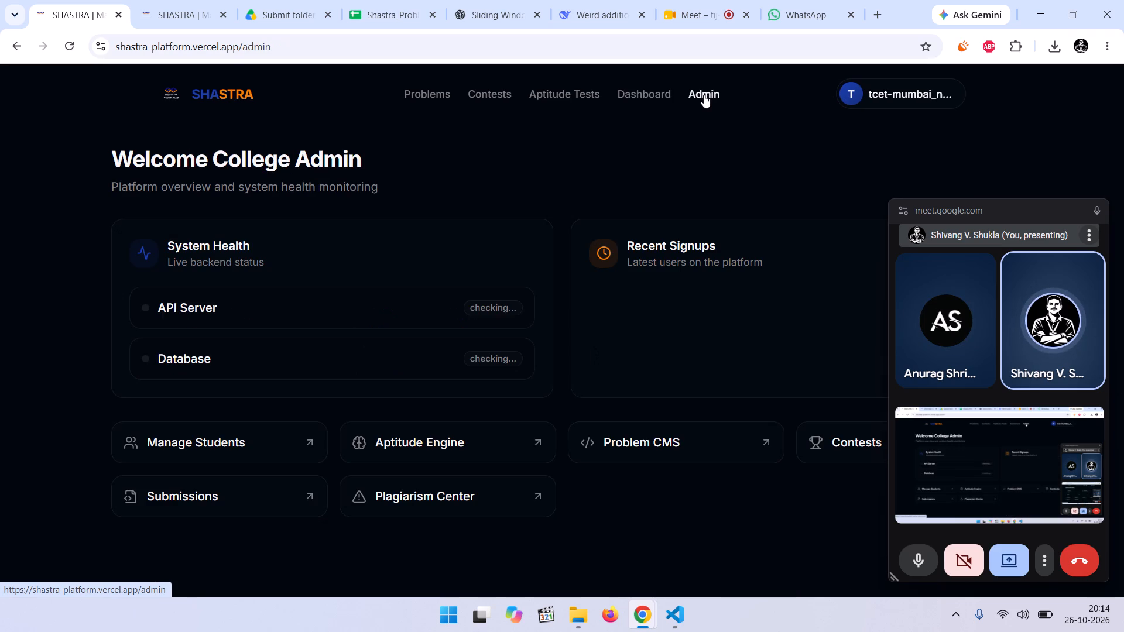
pyautogui.click(615, 442)
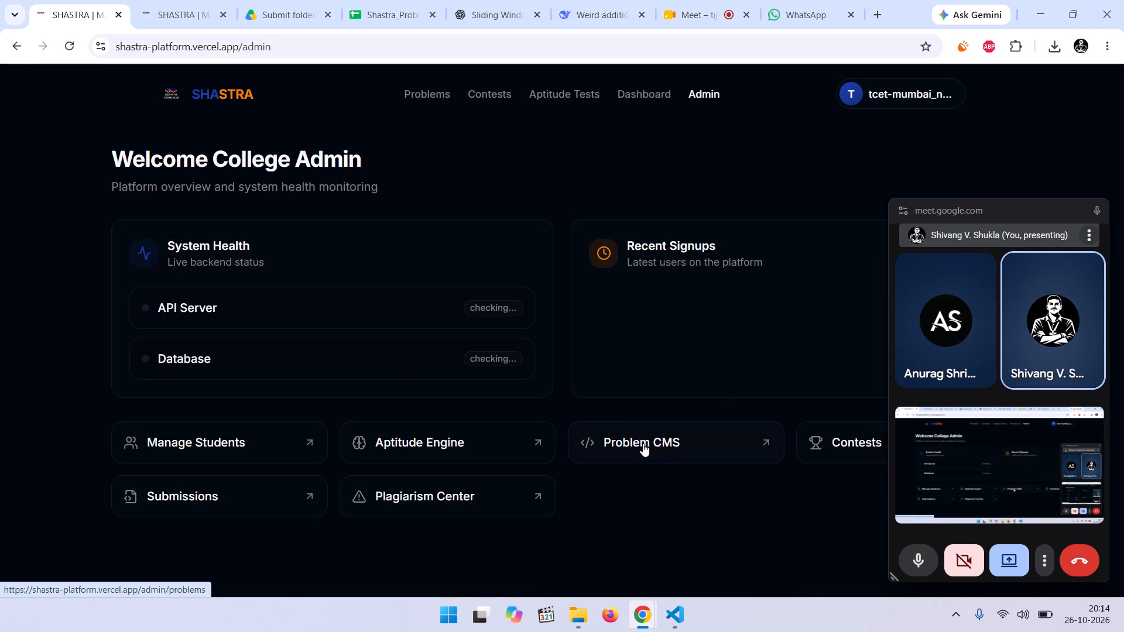
pyautogui.click(643, 444)
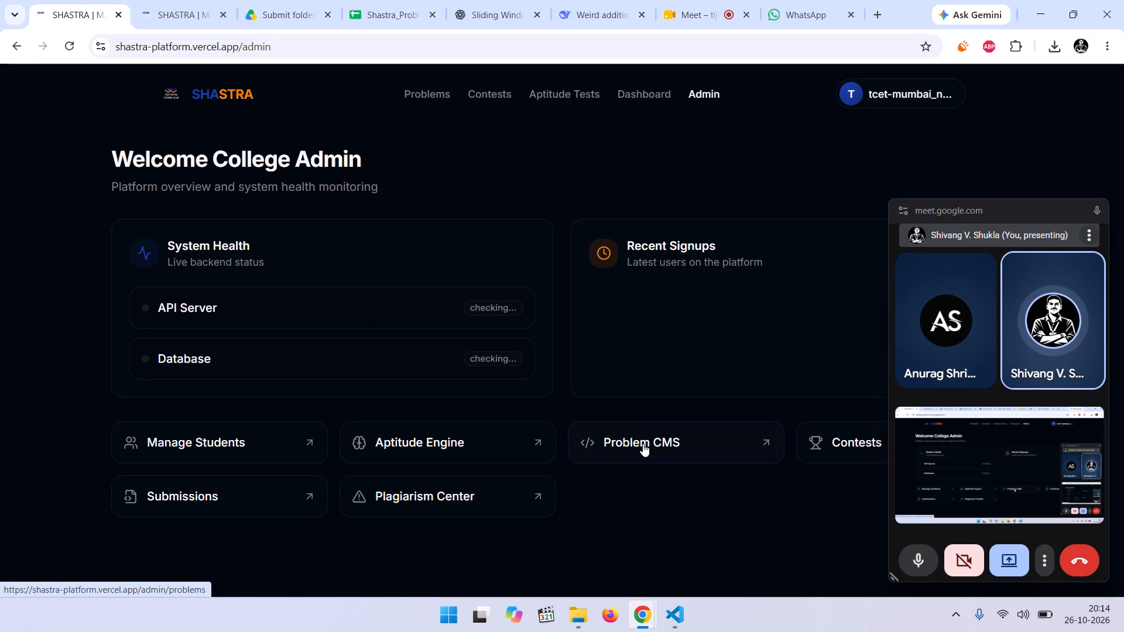
pyautogui.scroll(-4, 671, 352)
pyautogui.scroll(1, 752, 282)
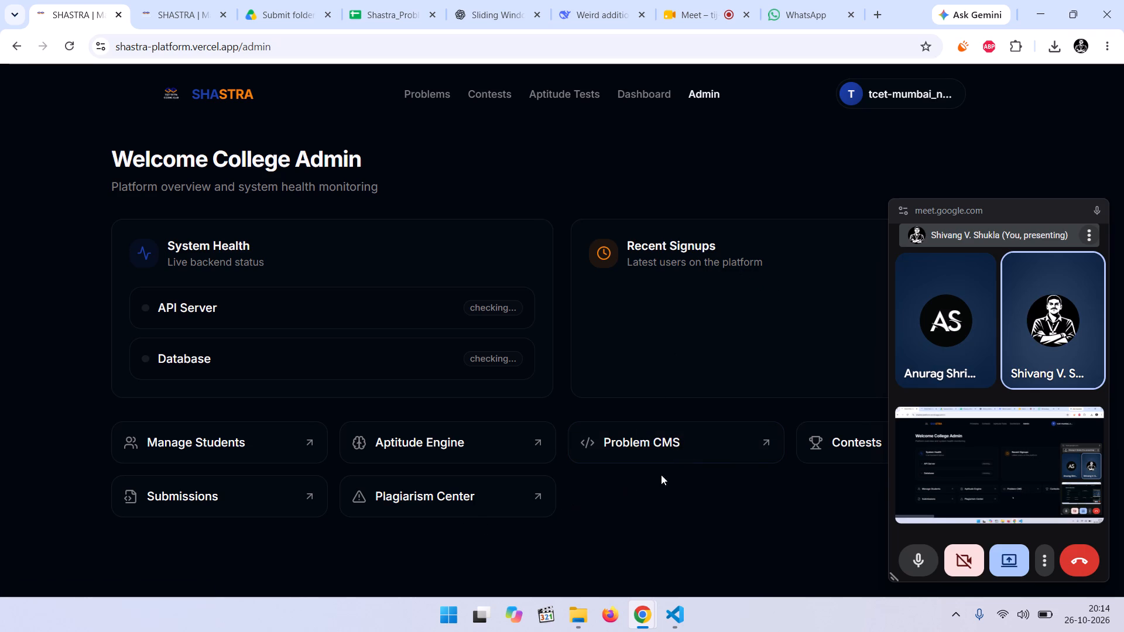
pyautogui.click(767, 447)
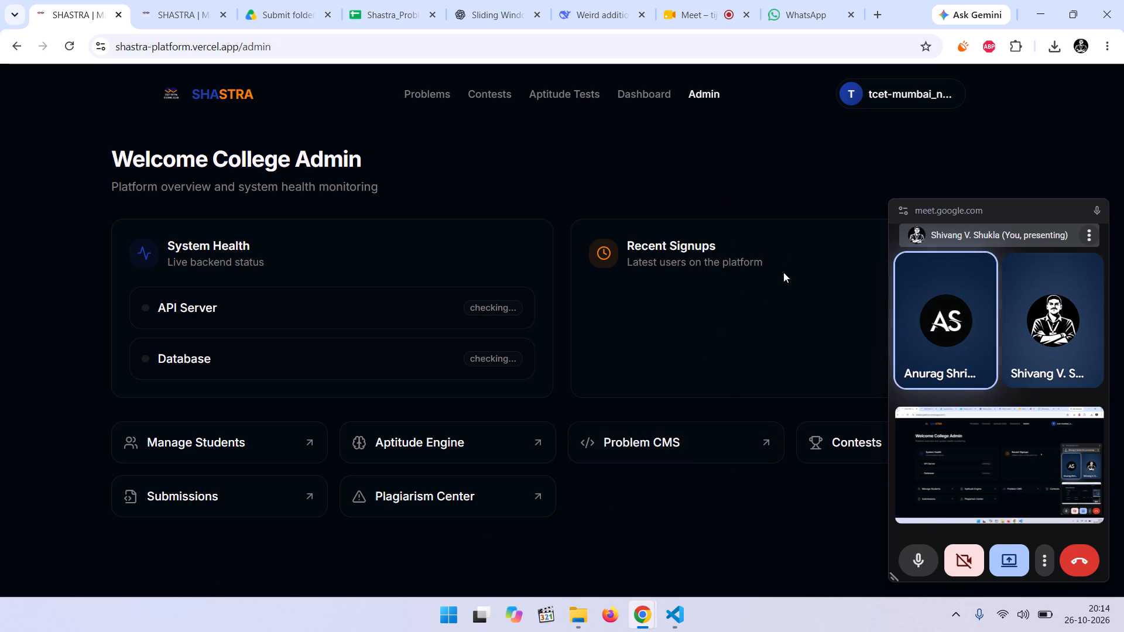
pyautogui.click(664, 434)
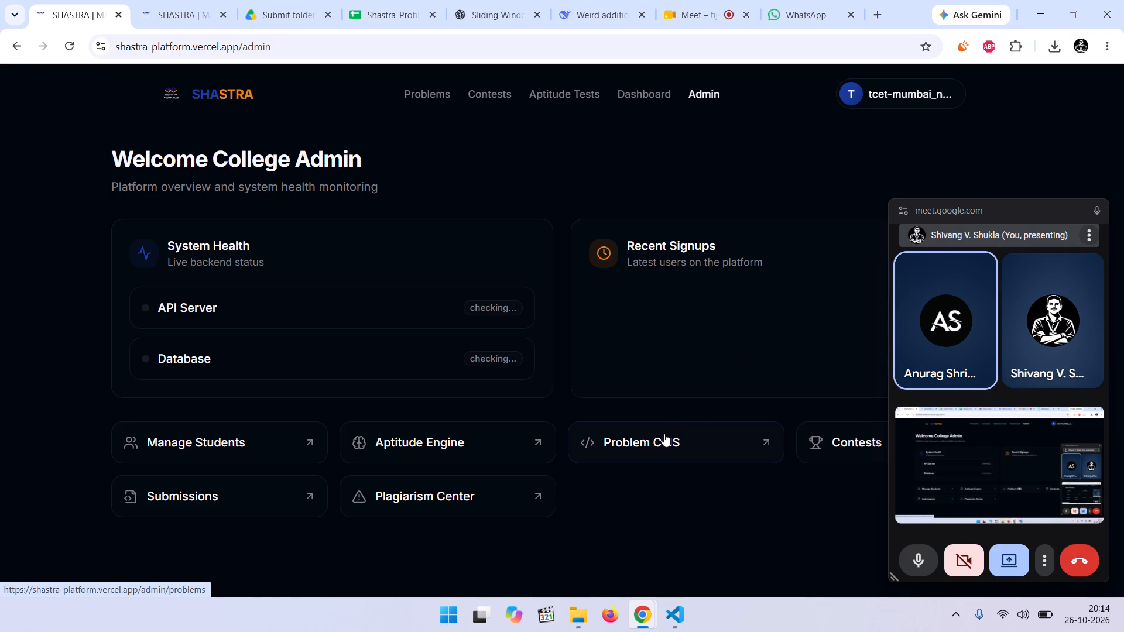
pyautogui.click(664, 434)
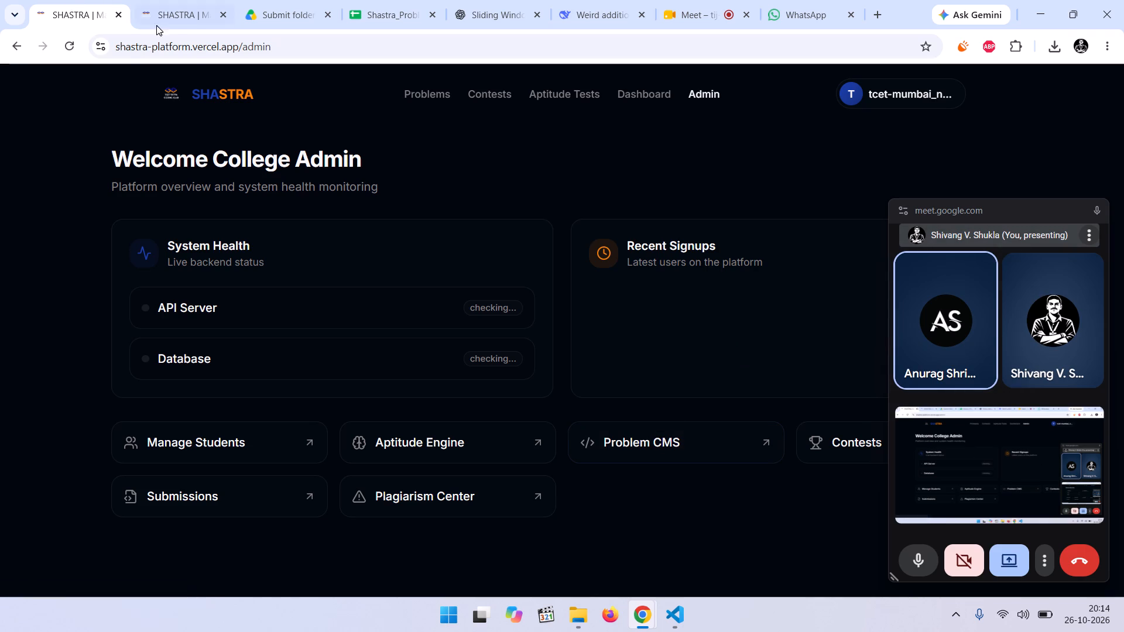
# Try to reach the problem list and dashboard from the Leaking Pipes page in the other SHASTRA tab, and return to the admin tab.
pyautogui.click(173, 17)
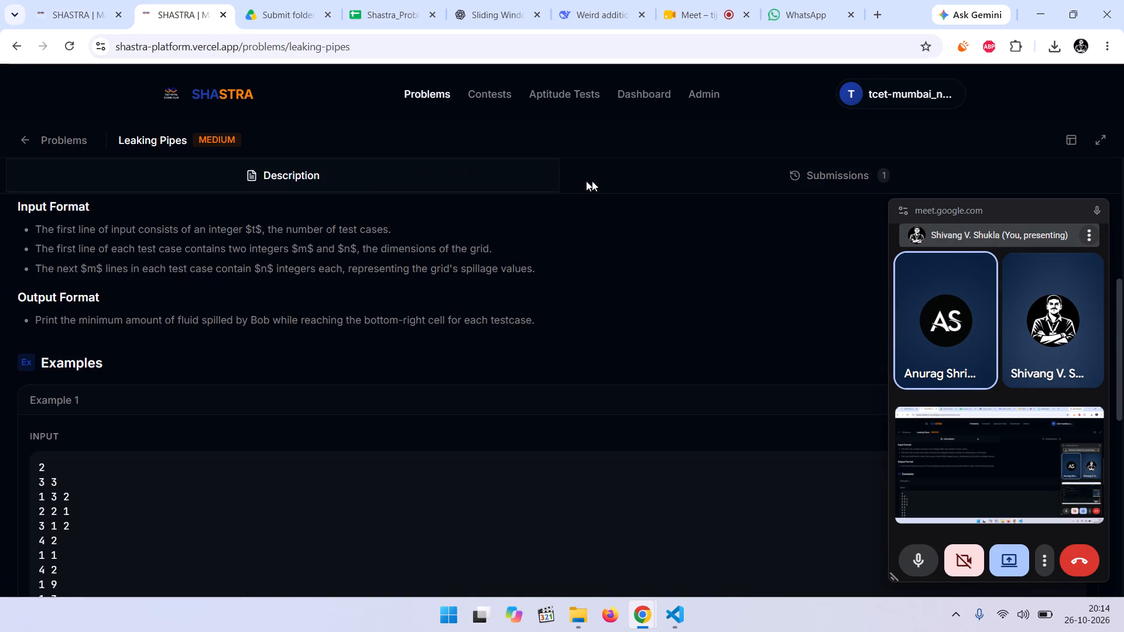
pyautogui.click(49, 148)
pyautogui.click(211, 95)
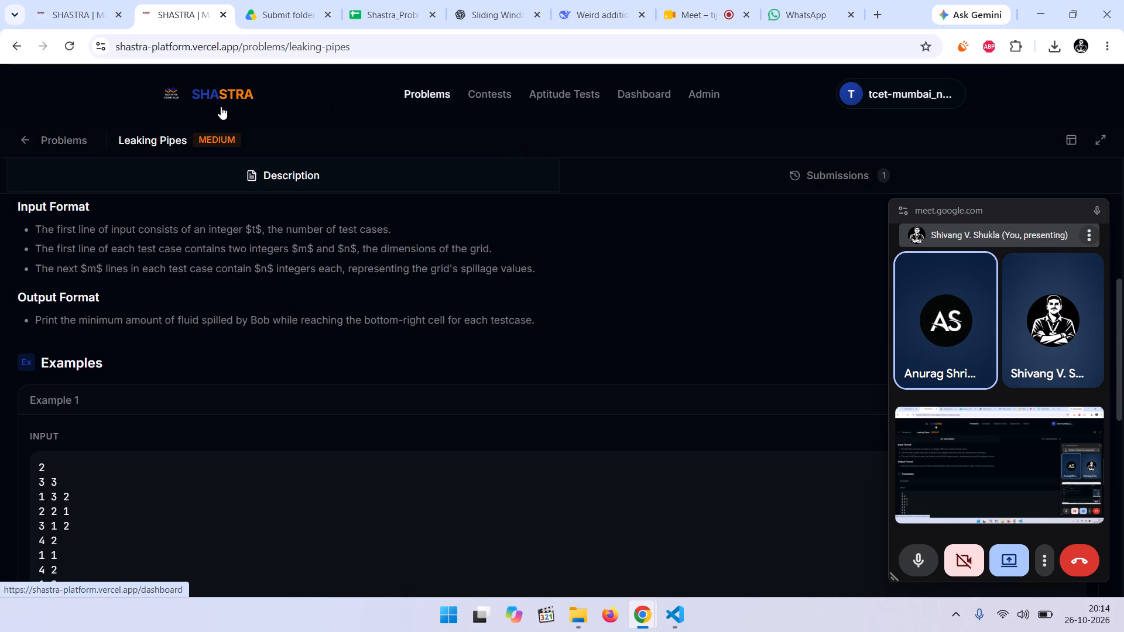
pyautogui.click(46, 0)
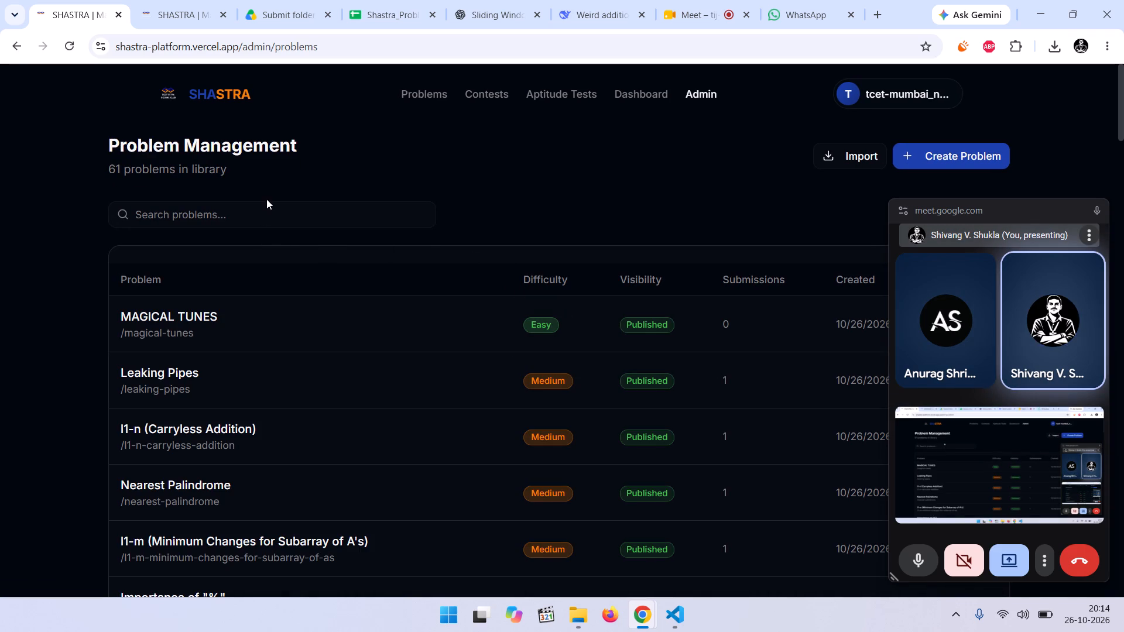
# Reopen the Problem CMS from the admin area by way of the public problems list, and start a new problem.
pyautogui.click(407, 95)
pyautogui.click(707, 102)
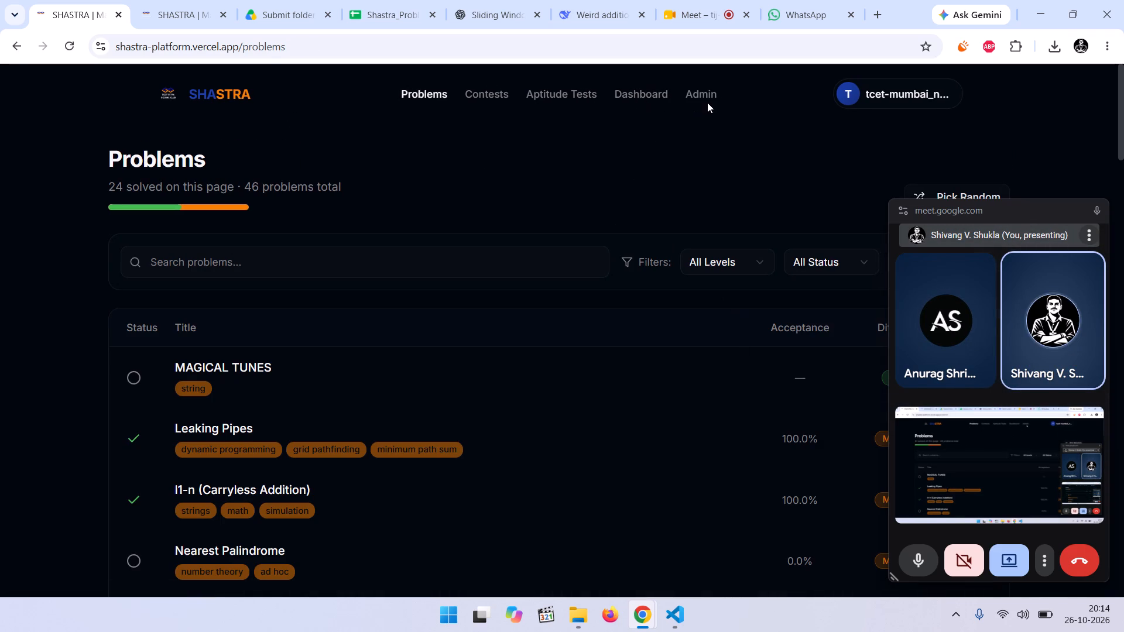
pyautogui.click(709, 95)
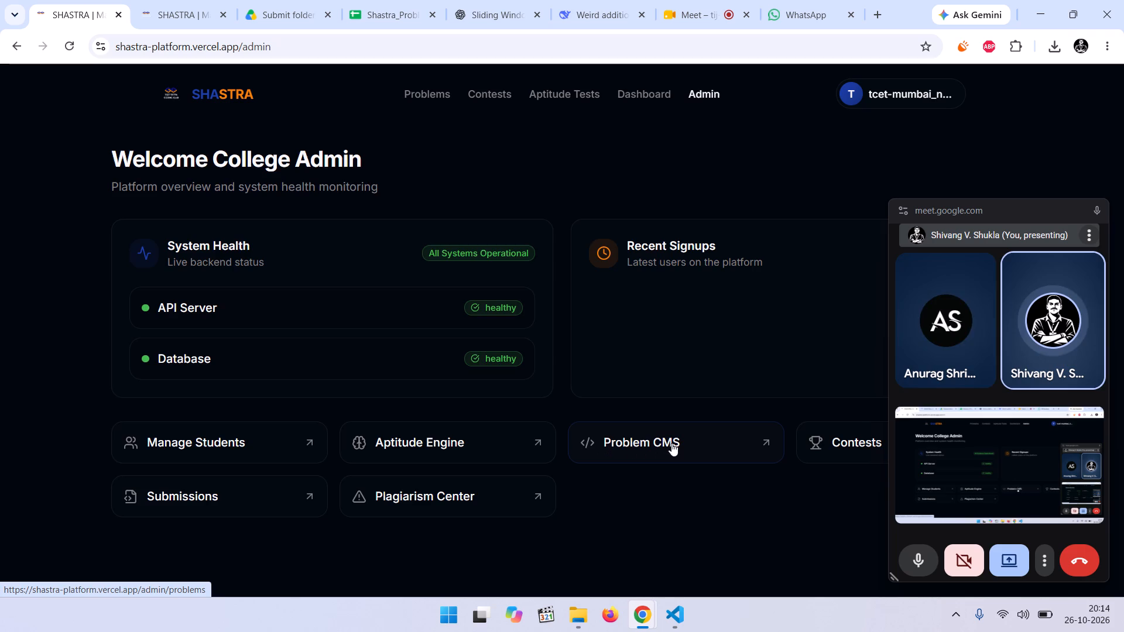
pyautogui.click(671, 443)
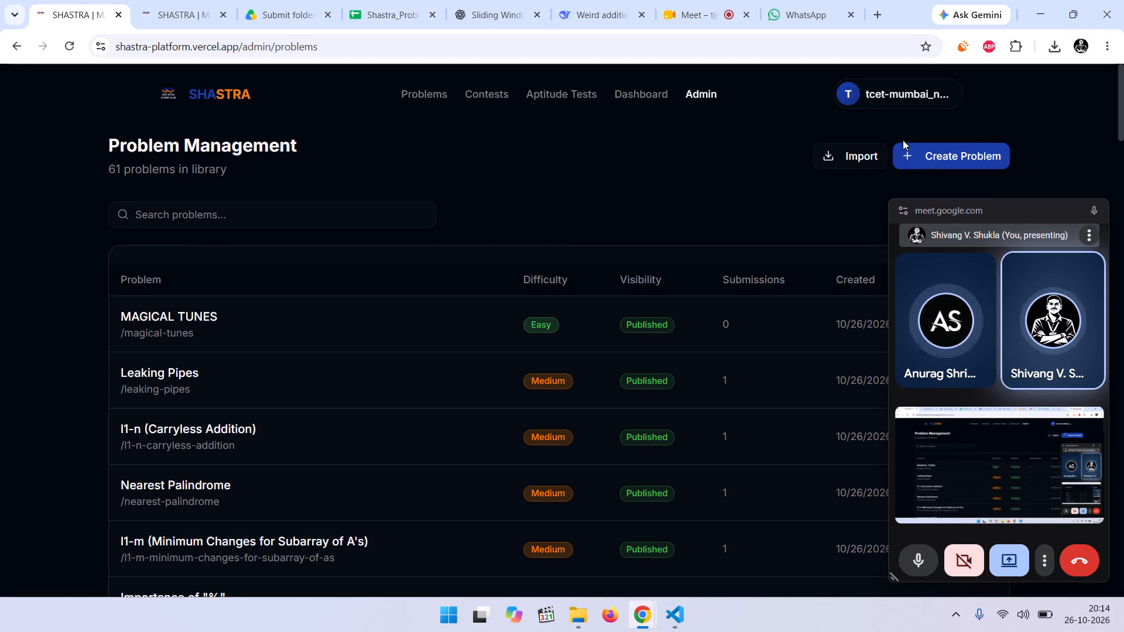
pyautogui.click(950, 154)
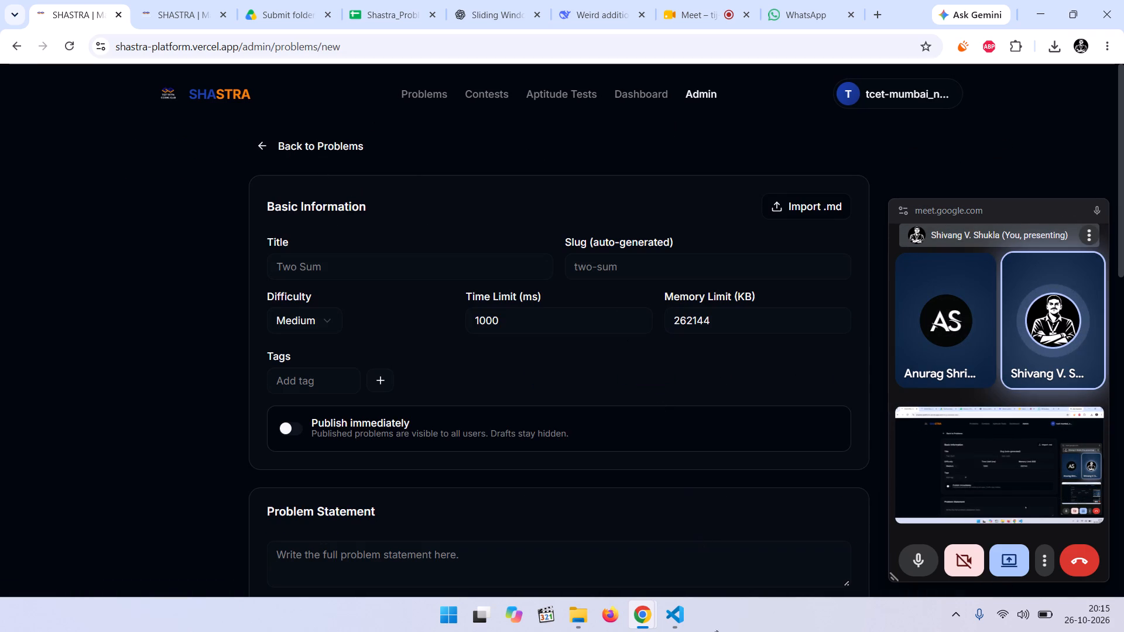
# Copy the title Second-W I from Prime String.md in VS Code into the new problem's Title in Chrome.
pyautogui.click(687, 620)
pyautogui.scroll(8, 200, 200)
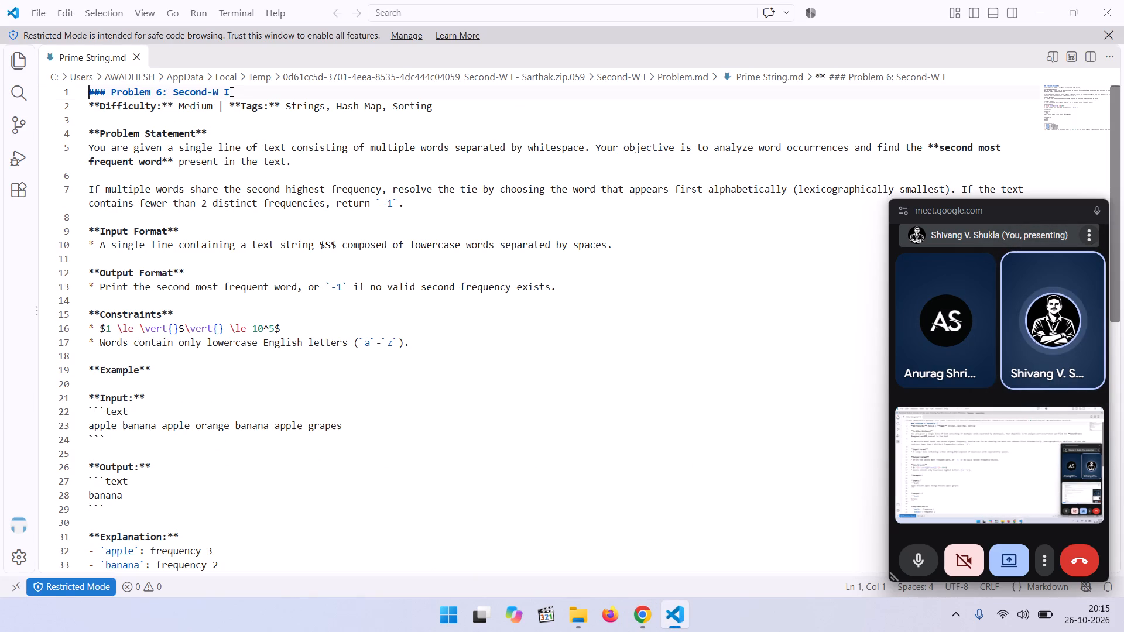
pyautogui.moveTo(231, 91); pyautogui.dragTo(172, 92)
pyautogui.hotkey('ctrl', 'c')
pyautogui.click(274, 126)
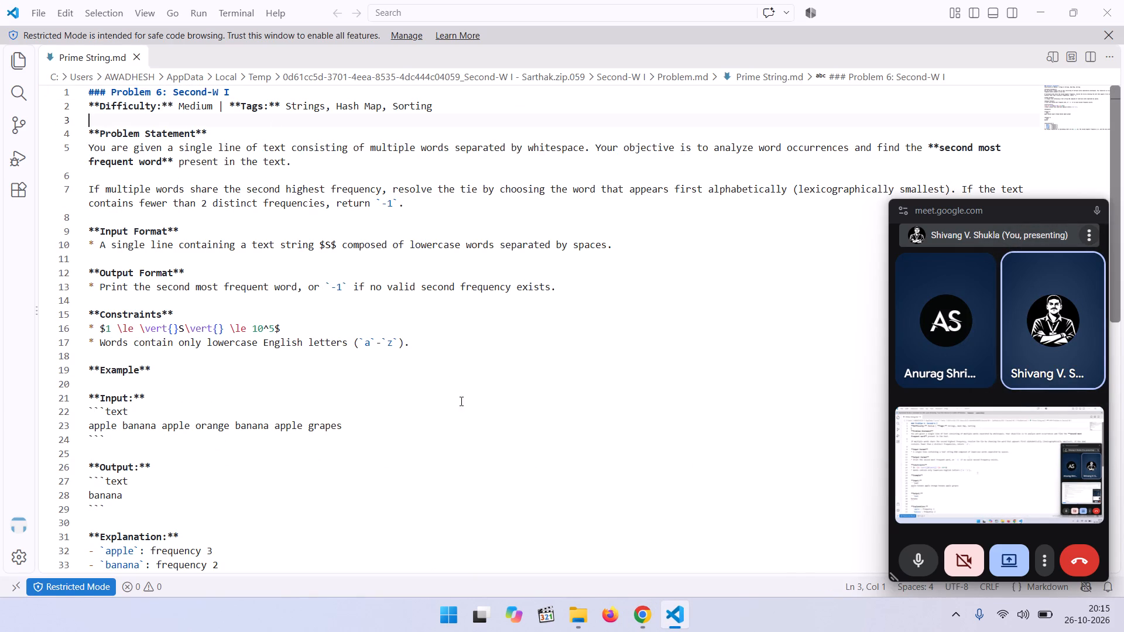
pyautogui.click(636, 631)
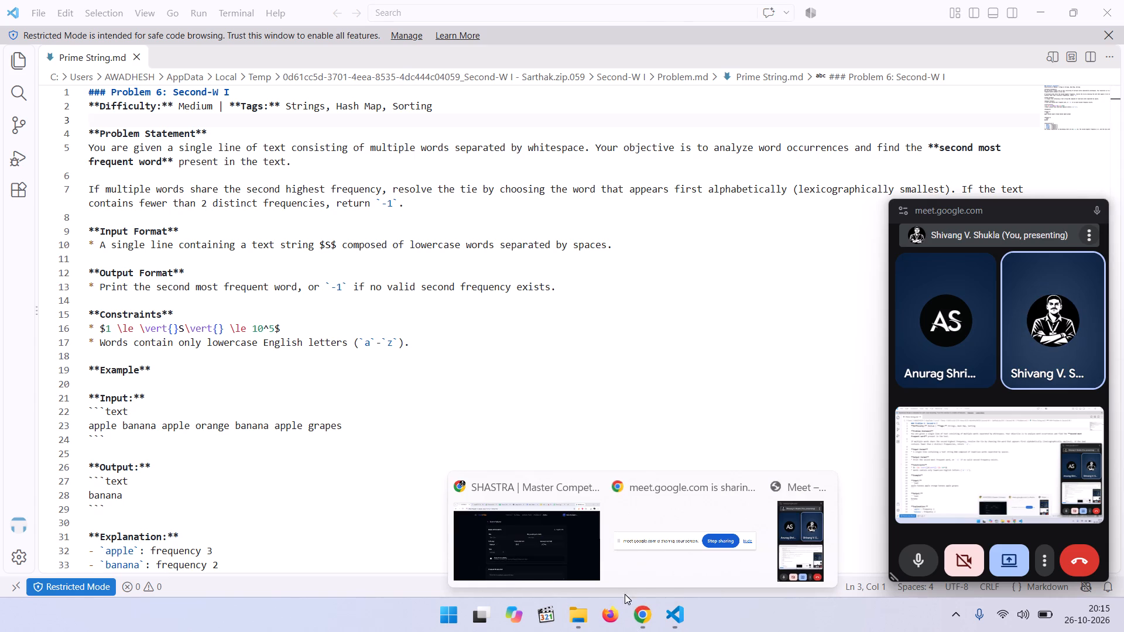
pyautogui.click(534, 557)
pyautogui.click(369, 266)
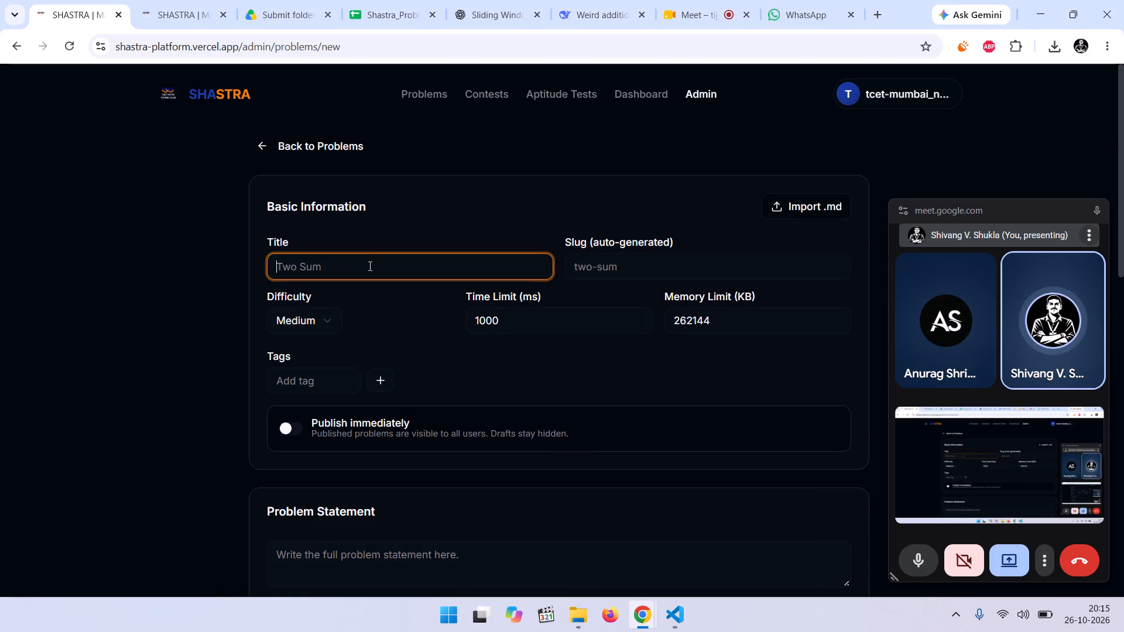
pyautogui.hotkey('ctrl', 'v')
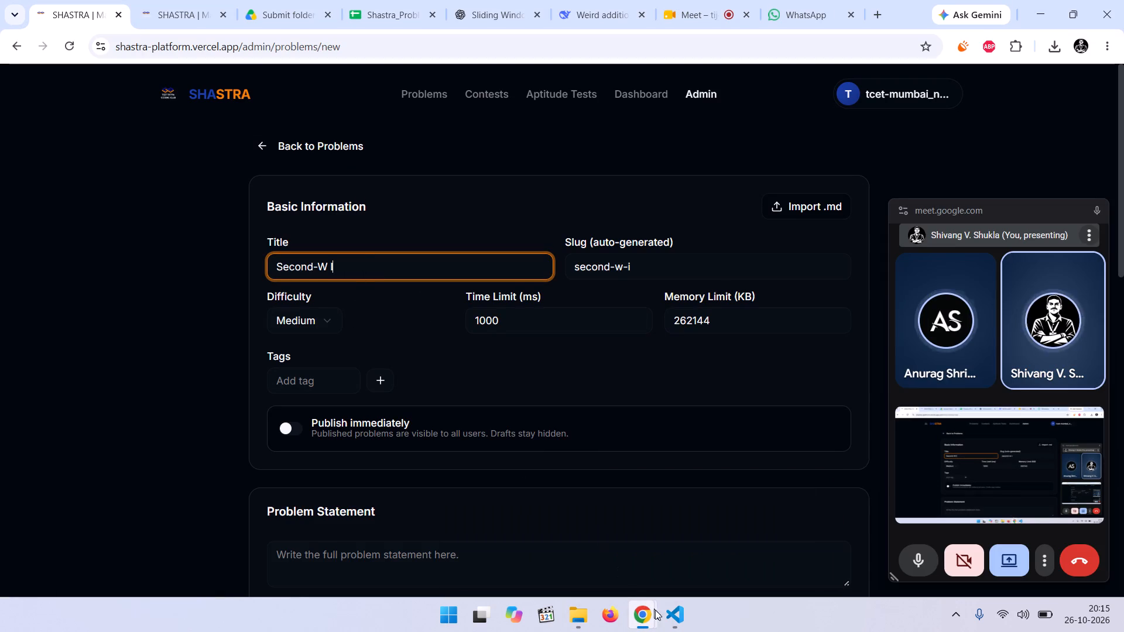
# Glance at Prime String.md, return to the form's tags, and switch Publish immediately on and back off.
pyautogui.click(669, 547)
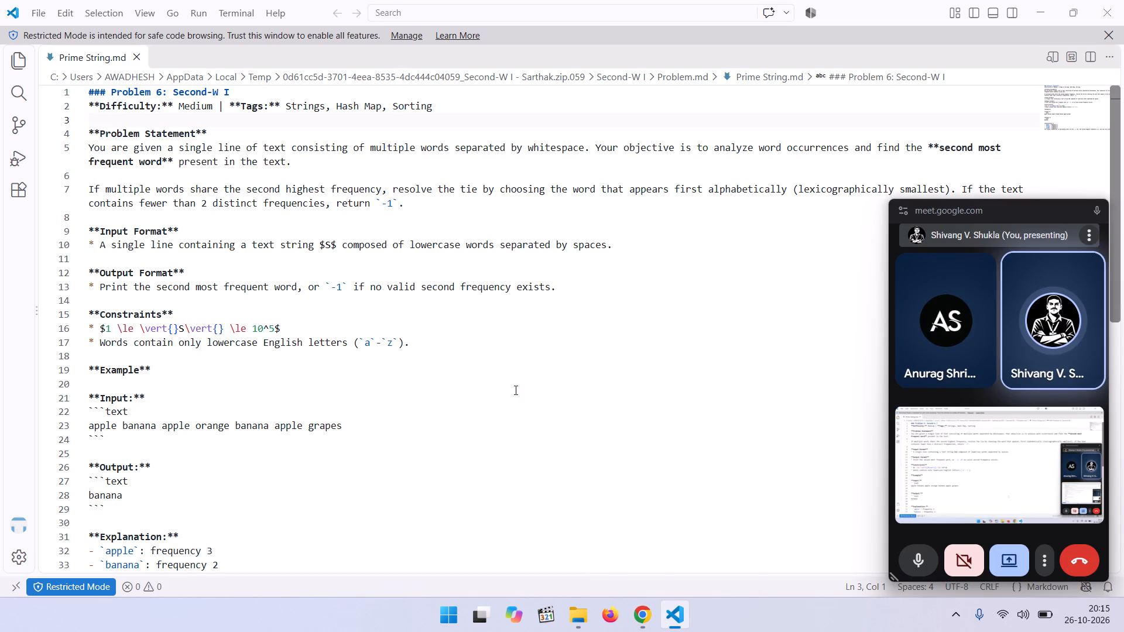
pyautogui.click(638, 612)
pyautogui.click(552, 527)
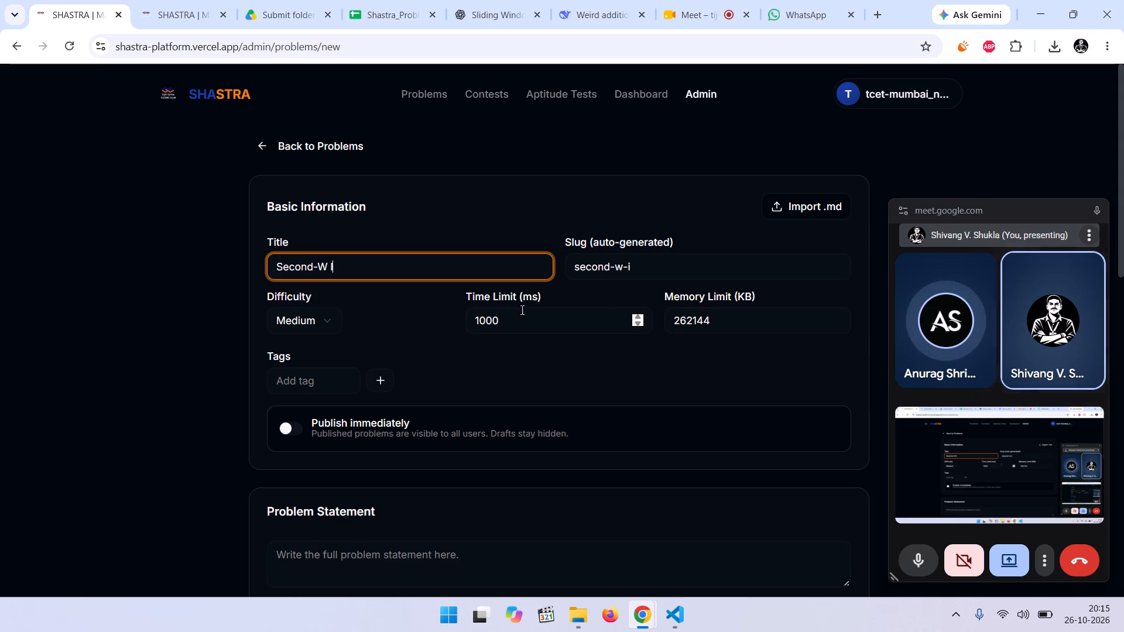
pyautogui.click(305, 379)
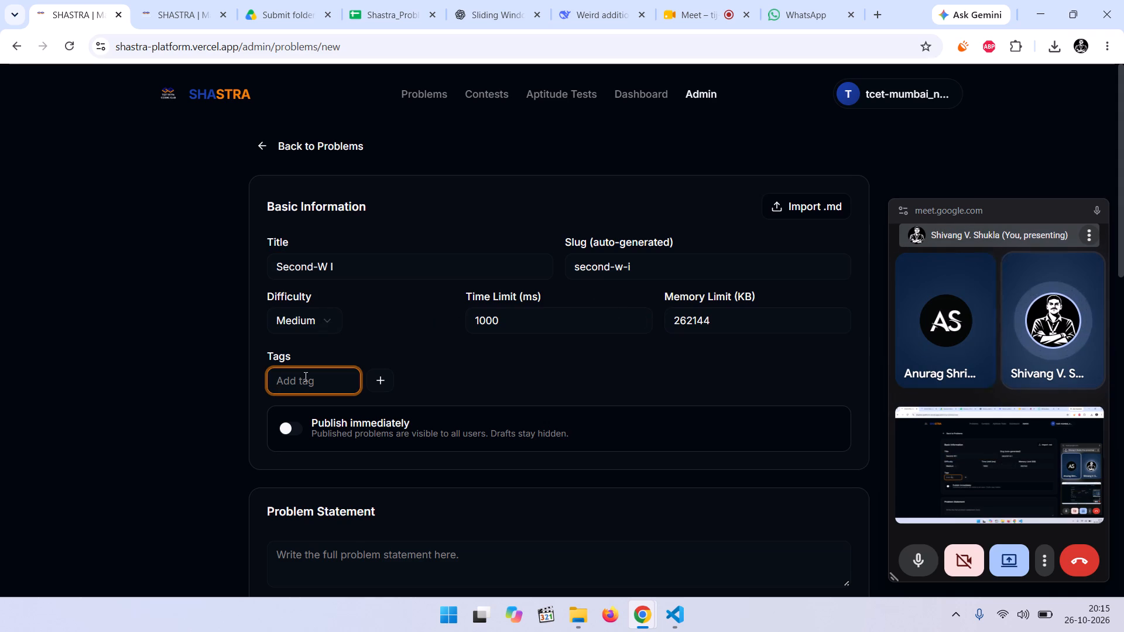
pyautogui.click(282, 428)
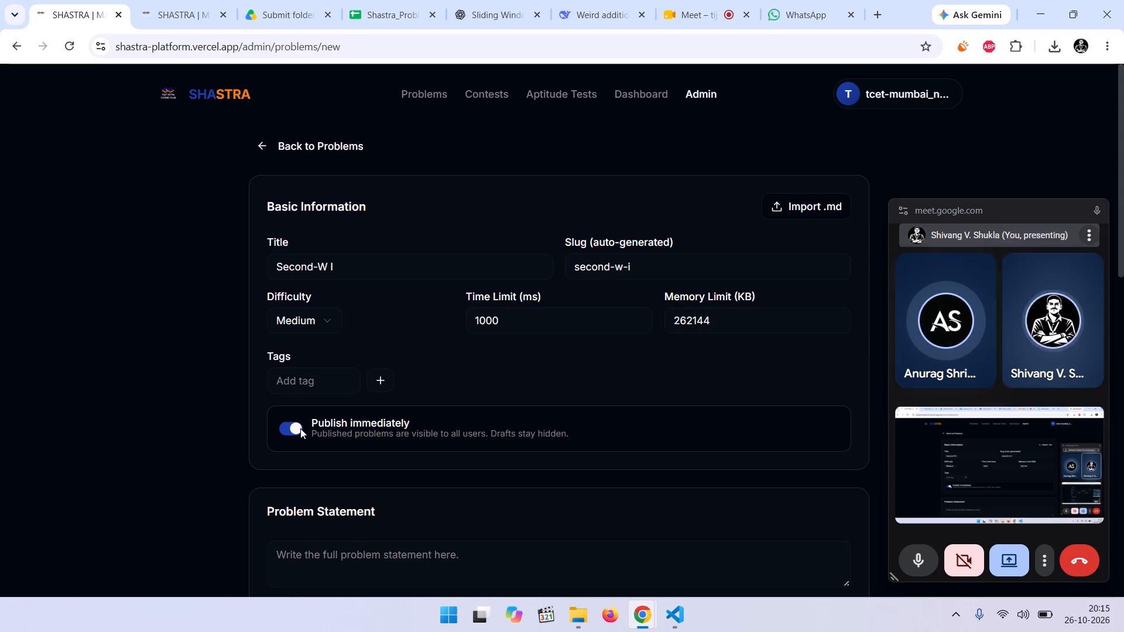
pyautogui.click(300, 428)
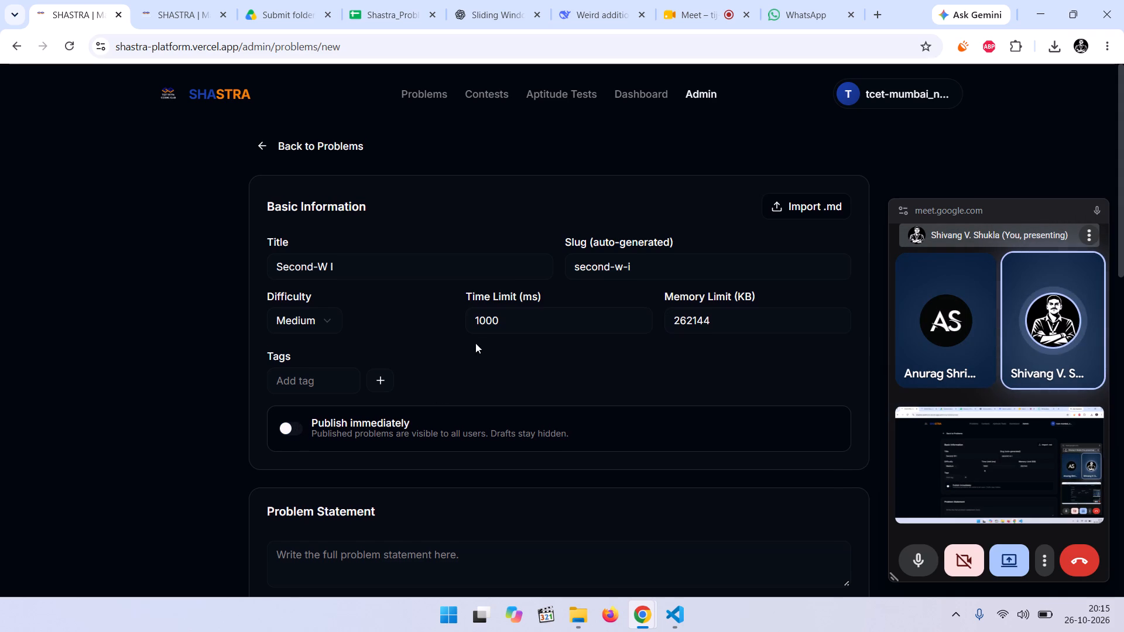
# Copy both Problem Statement paragraphs from Prime String.md in VS Code into the new problem's statement in Chrome.
pyautogui.scroll(-1, 456, 349)
pyautogui.scroll(-2, 396, 338)
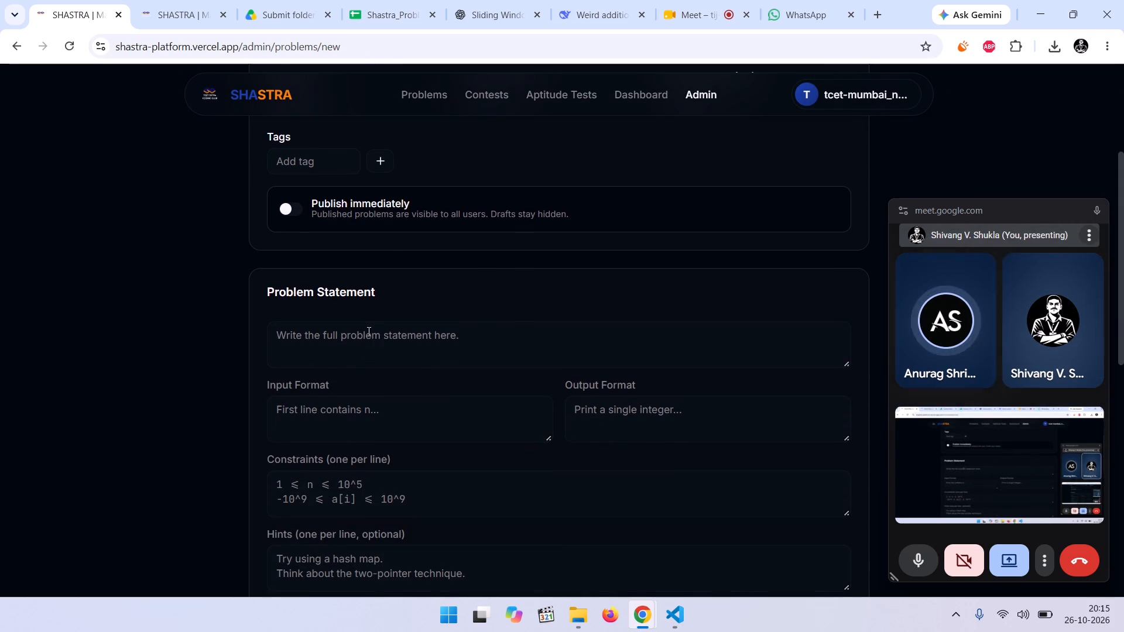
pyautogui.click(365, 333)
pyautogui.click(676, 607)
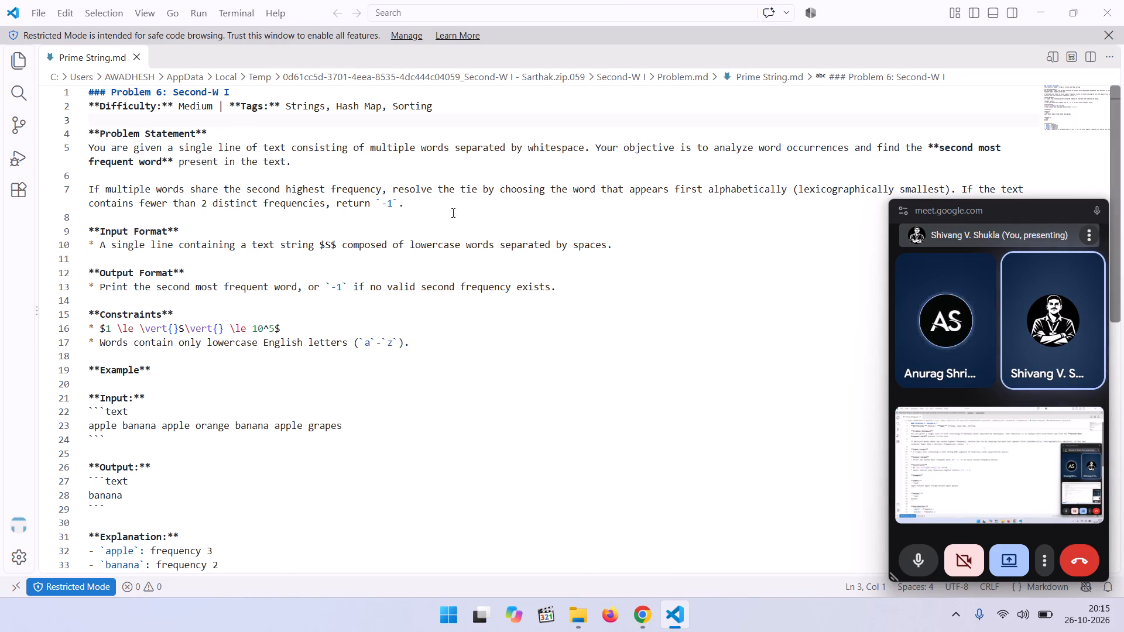
pyautogui.moveTo(417, 202); pyautogui.dragTo(84, 148)
pyautogui.hotkey('ctrl', 'c')
pyautogui.click(423, 196)
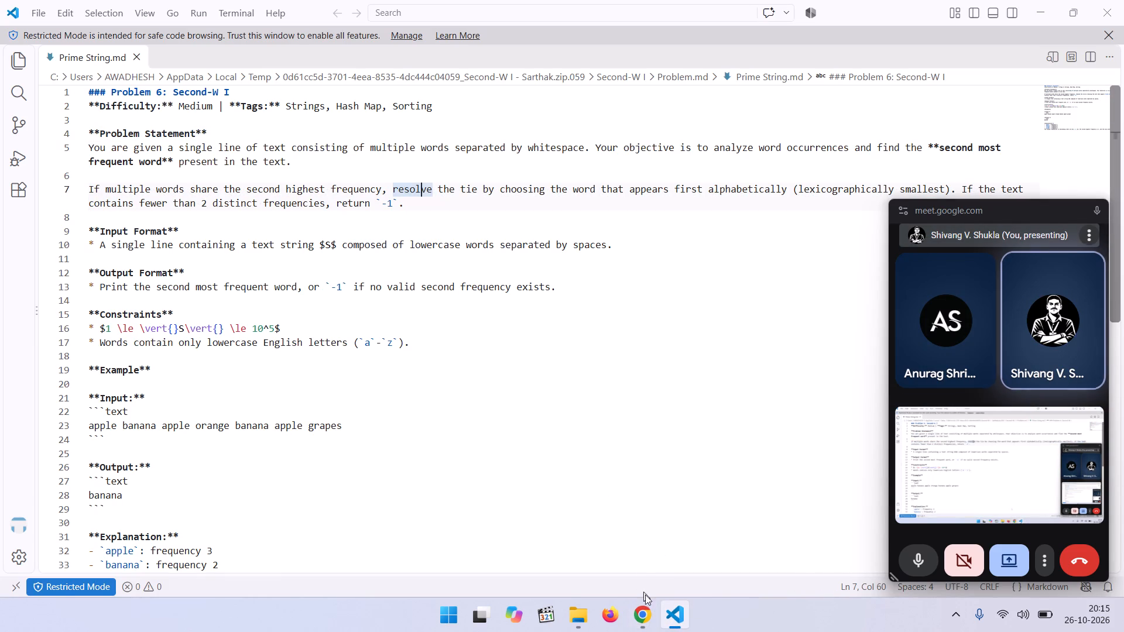
pyautogui.click(647, 626)
pyautogui.click(558, 548)
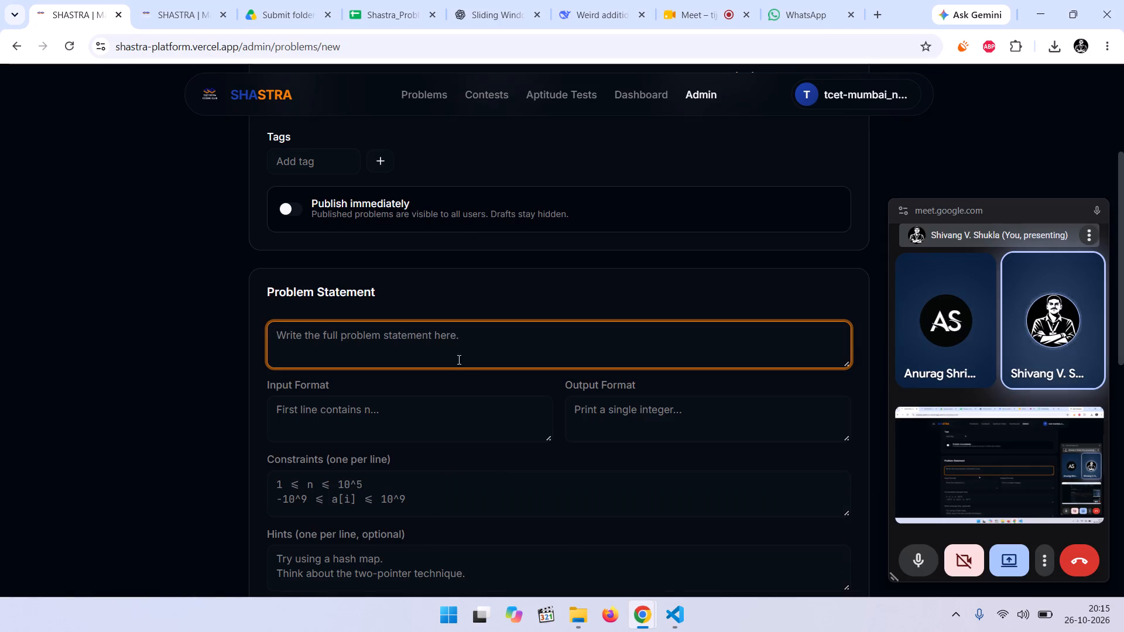
pyautogui.click(469, 344)
pyautogui.hotkey('ctrl', 'v')
# Walk through the form's Input Format, Output Format, Constraints, Examples and Test Cases sections.
pyautogui.scroll(-1, 465, 358)
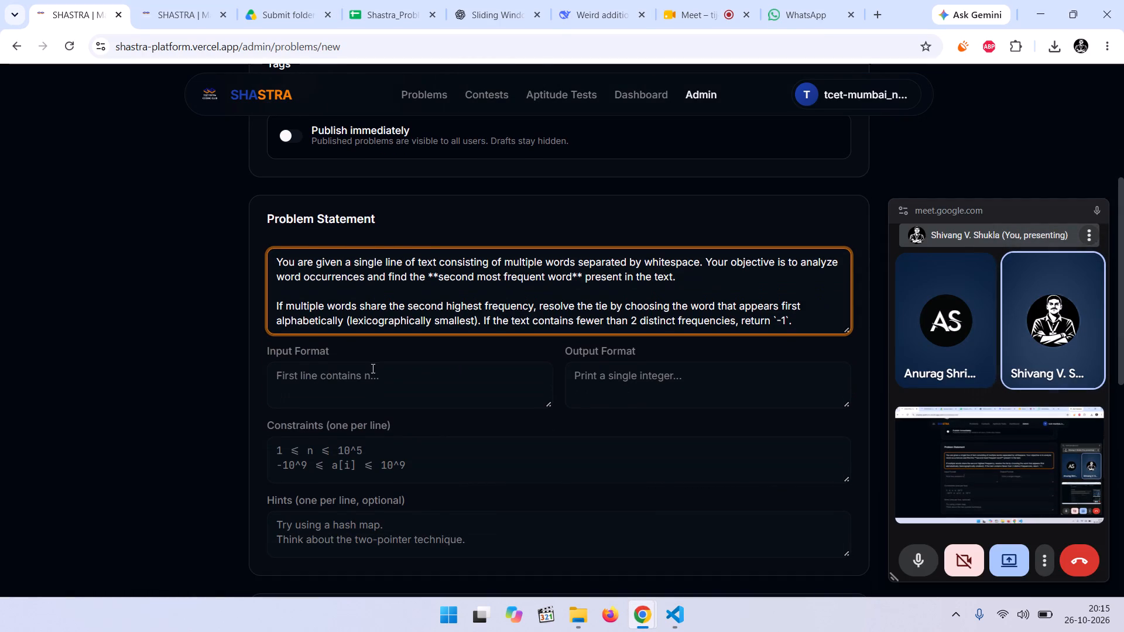
pyautogui.click(361, 384)
pyautogui.click(647, 380)
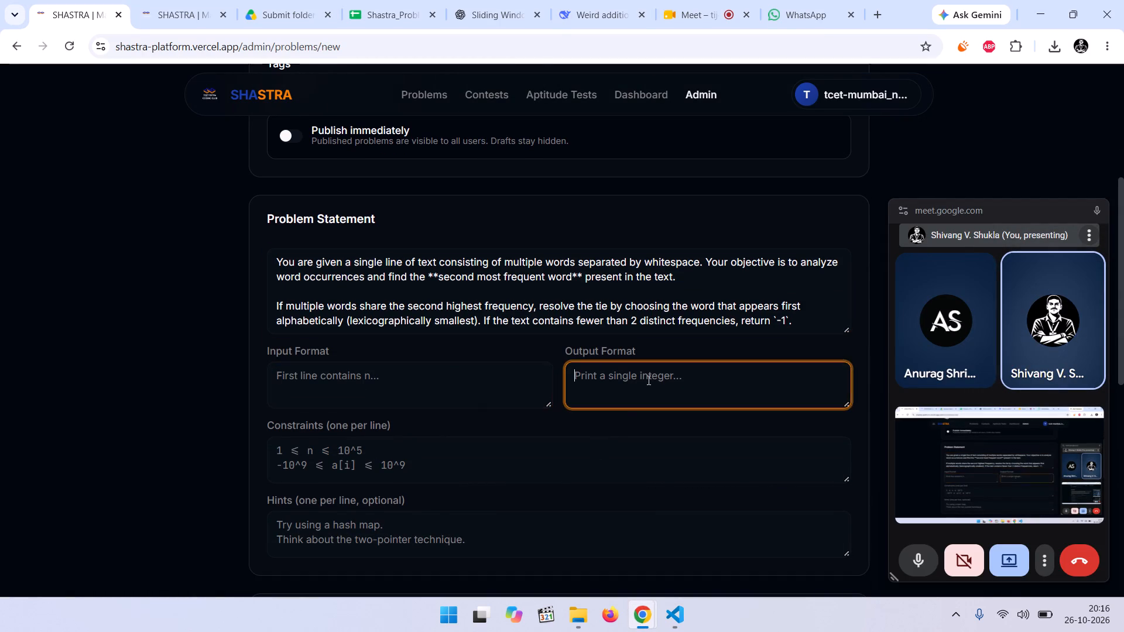
pyautogui.click(319, 455)
pyautogui.scroll(-5, 310, 461)
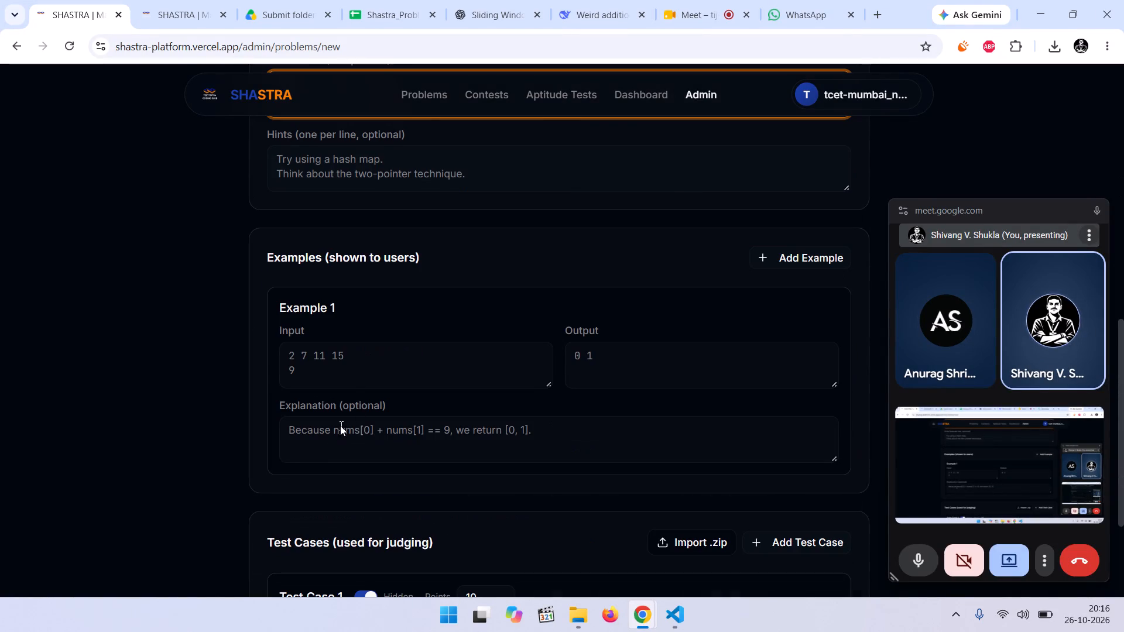
pyautogui.scroll(2, 457, 305)
pyautogui.scroll(-2, 404, 342)
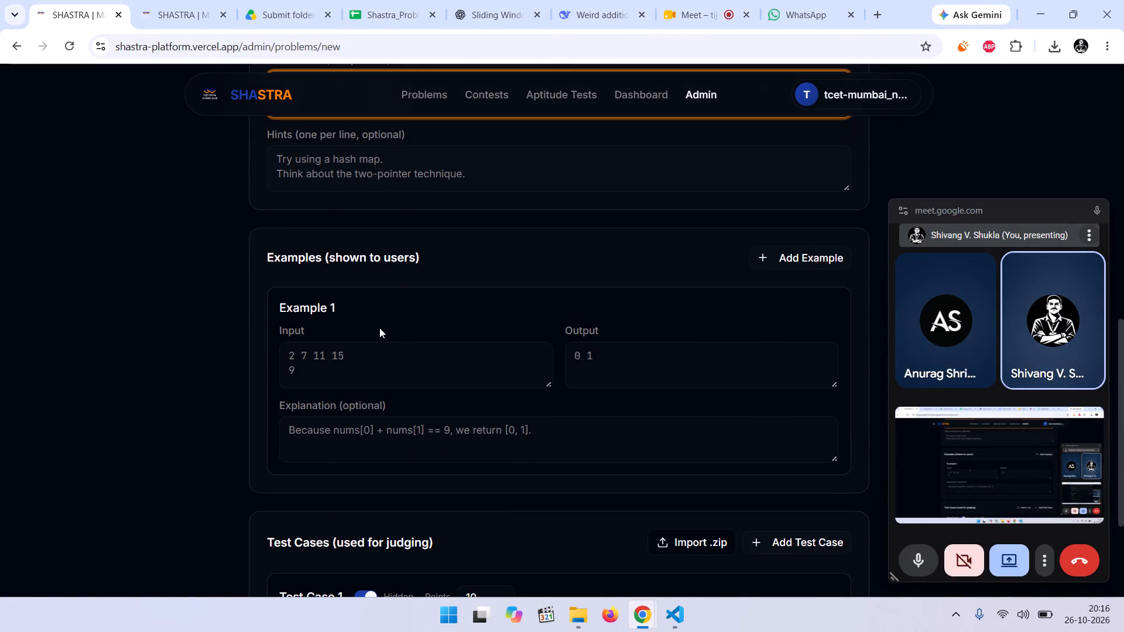
pyautogui.moveTo(287, 256); pyautogui.dragTo(392, 272)
pyautogui.click(433, 259)
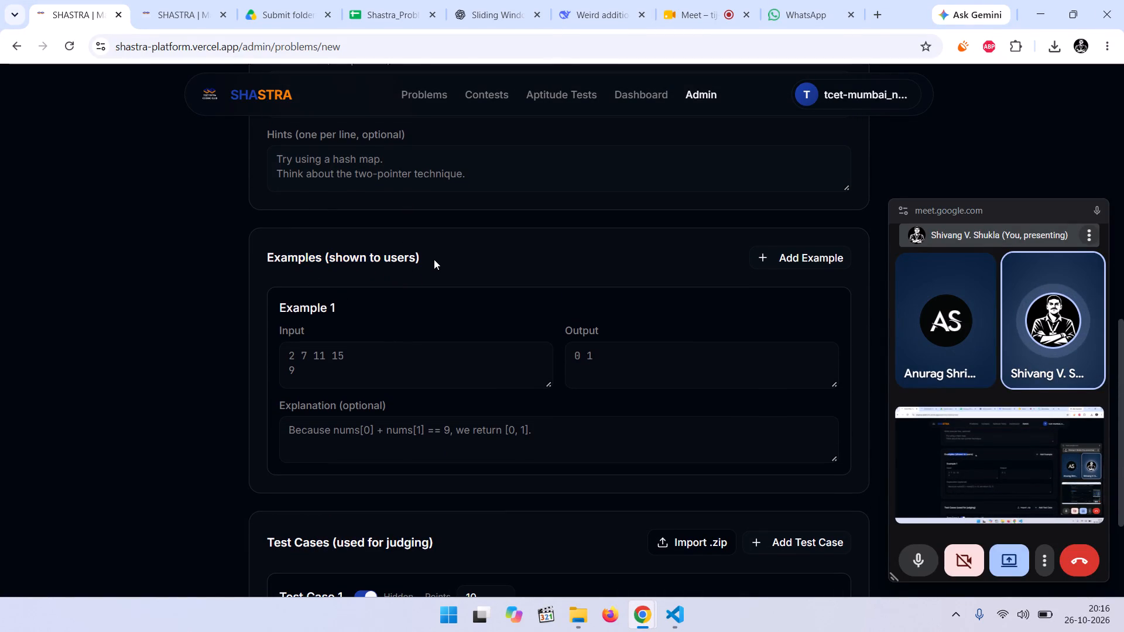
pyautogui.moveTo(434, 258); pyautogui.dragTo(295, 253)
pyautogui.click(382, 262)
pyautogui.scroll(-3, 522, 298)
pyautogui.scroll(-1, 306, 315)
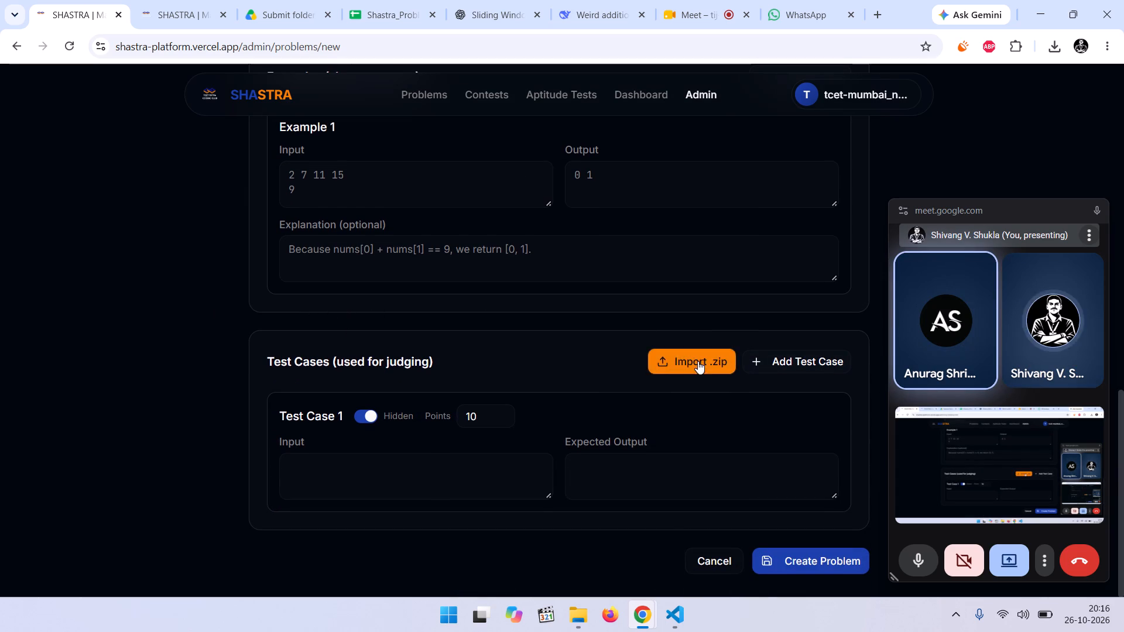
pyautogui.moveTo(259, 361); pyautogui.dragTo(456, 365)
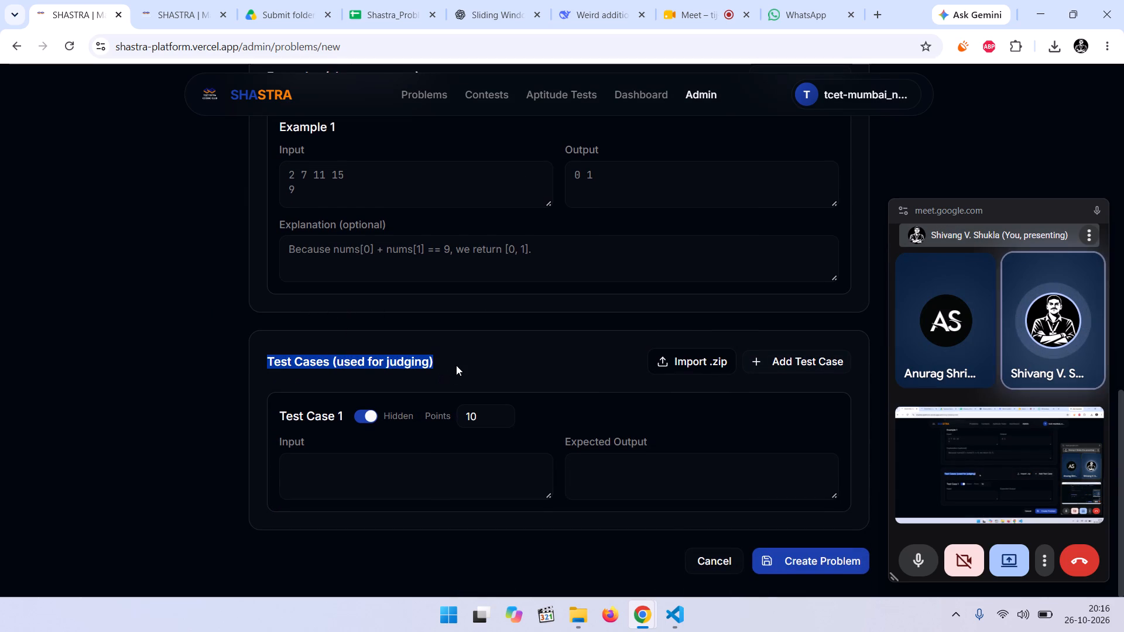
pyautogui.moveTo(456, 365); pyautogui.dragTo(456, 364)
pyautogui.click(463, 359)
pyautogui.moveTo(437, 352); pyautogui.dragTo(265, 355)
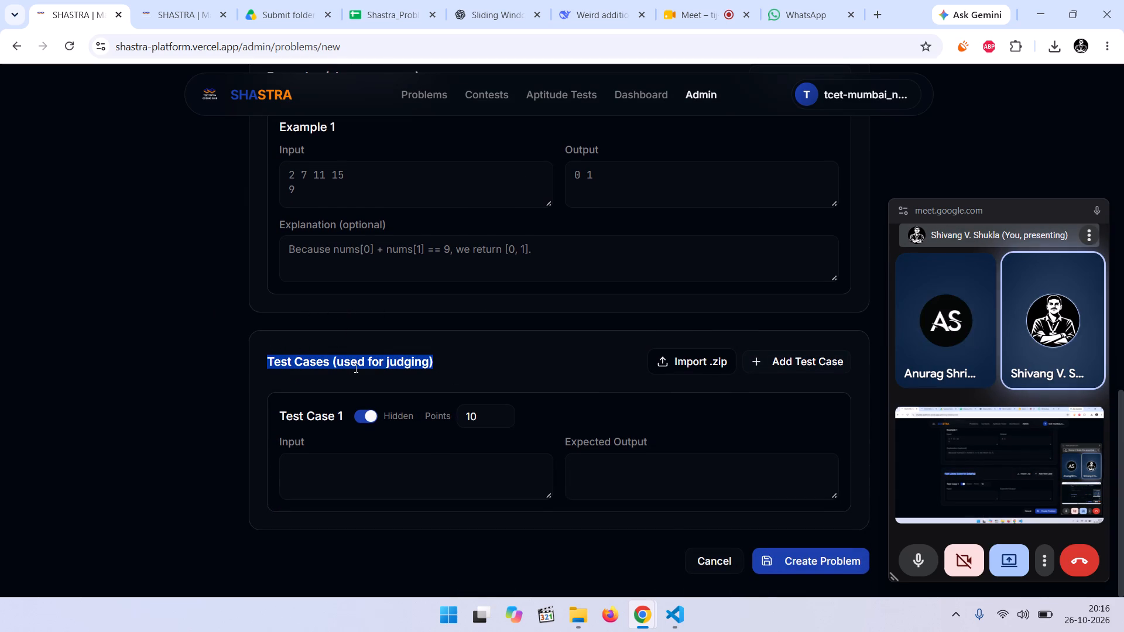
pyautogui.click(355, 368)
# Import the judging test cases from the Second-W I zip archive in Downloads.
pyautogui.click(708, 366)
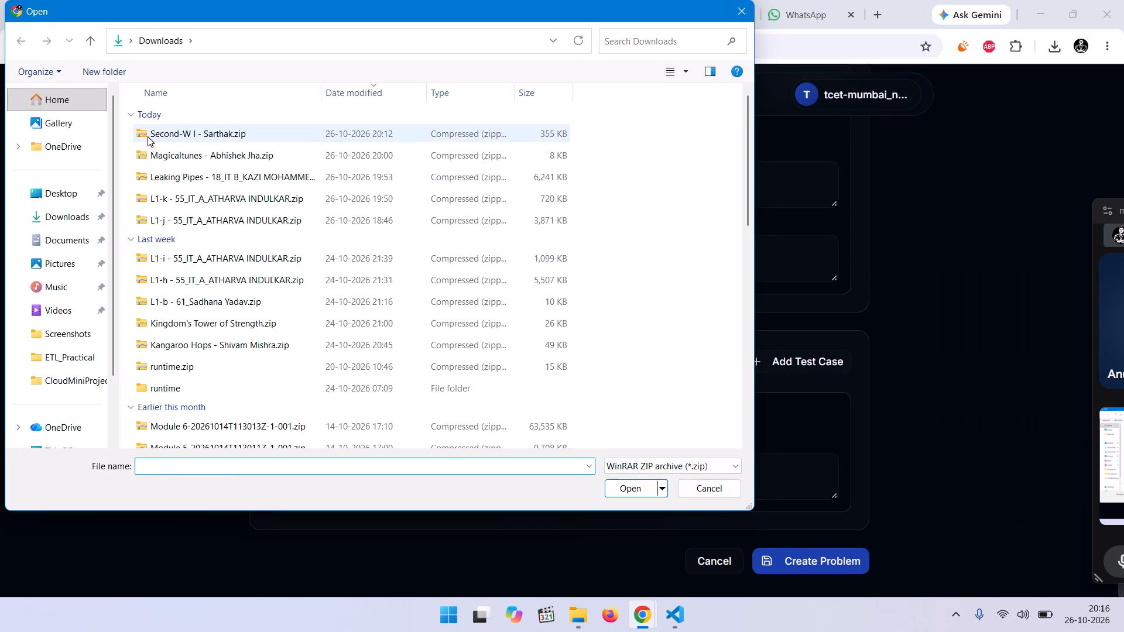
pyautogui.click(148, 136)
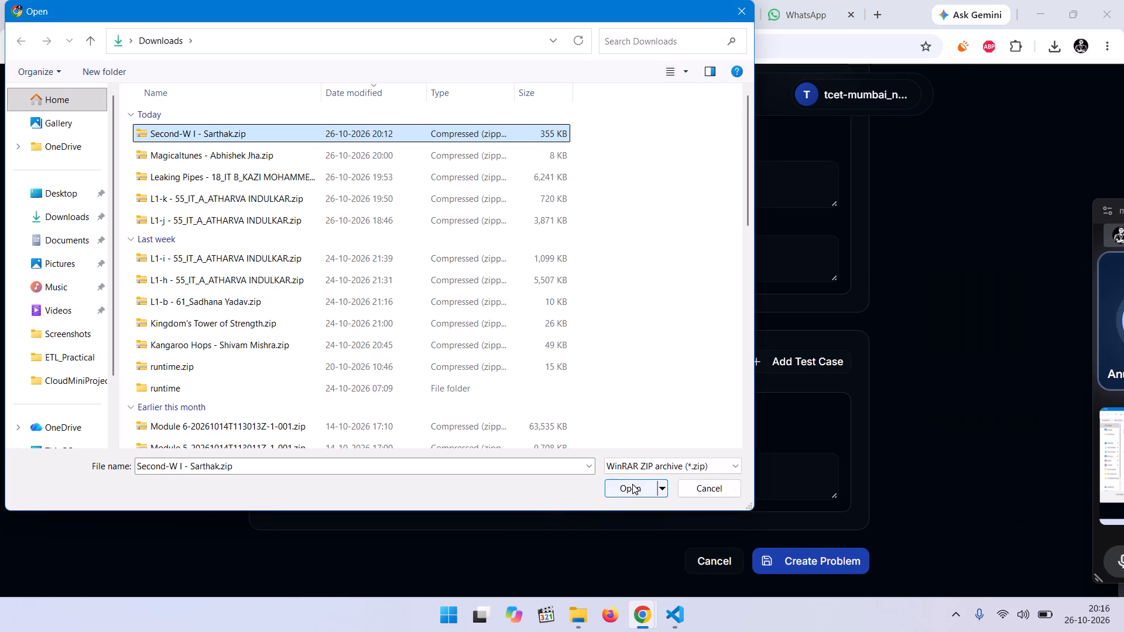
pyautogui.click(633, 484)
# Review the inputs and expected outputs of the imported test cases.
pyautogui.scroll(-1, 556, 279)
pyautogui.scroll(-2, 285, 401)
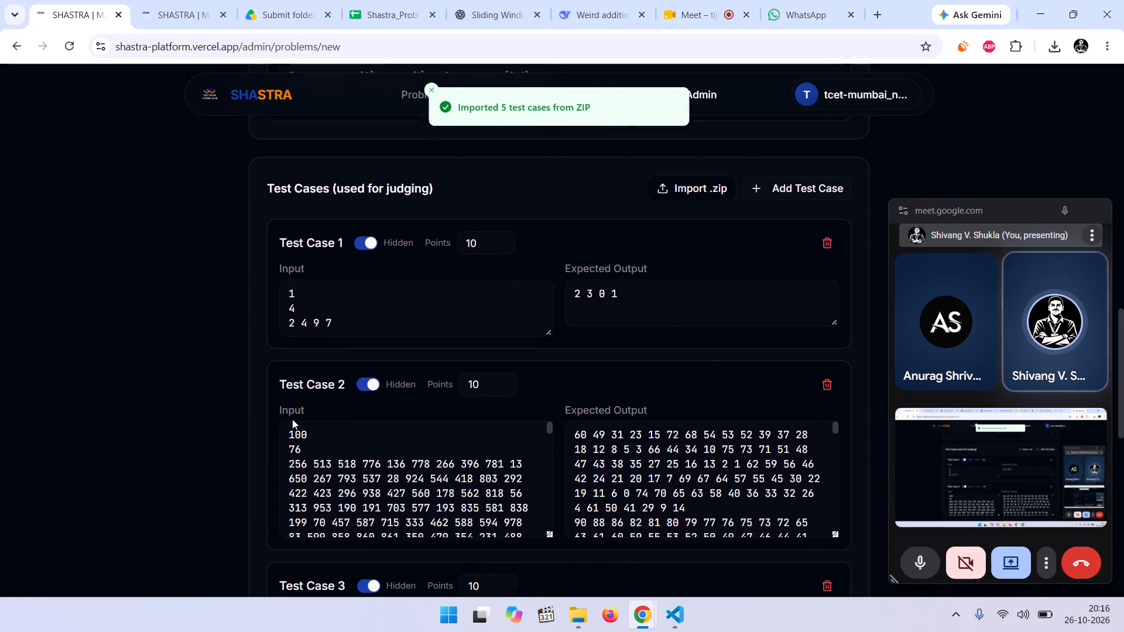
pyautogui.scroll(-1, 335, 484)
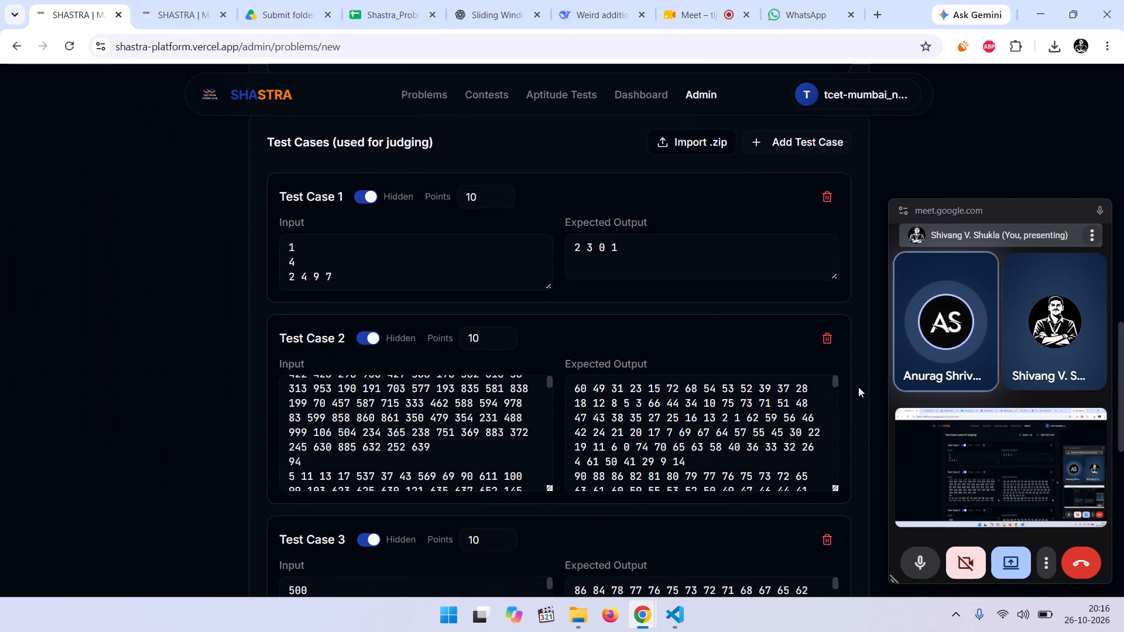
pyautogui.scroll(-11, 860, 385)
pyautogui.scroll(5, 862, 384)
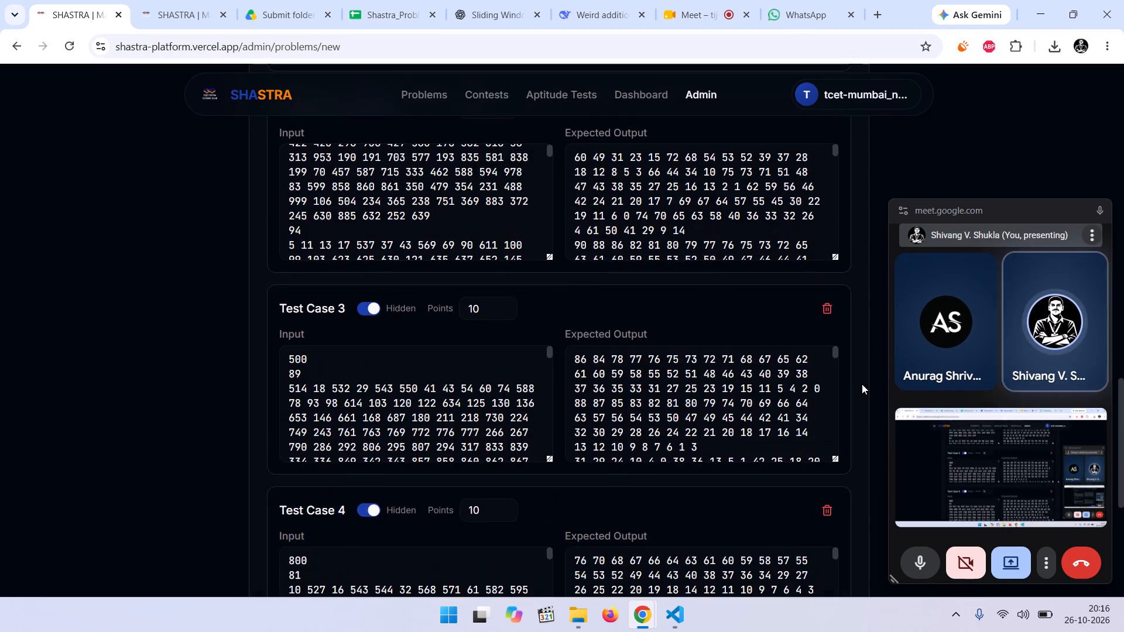
pyautogui.scroll(5, 862, 384)
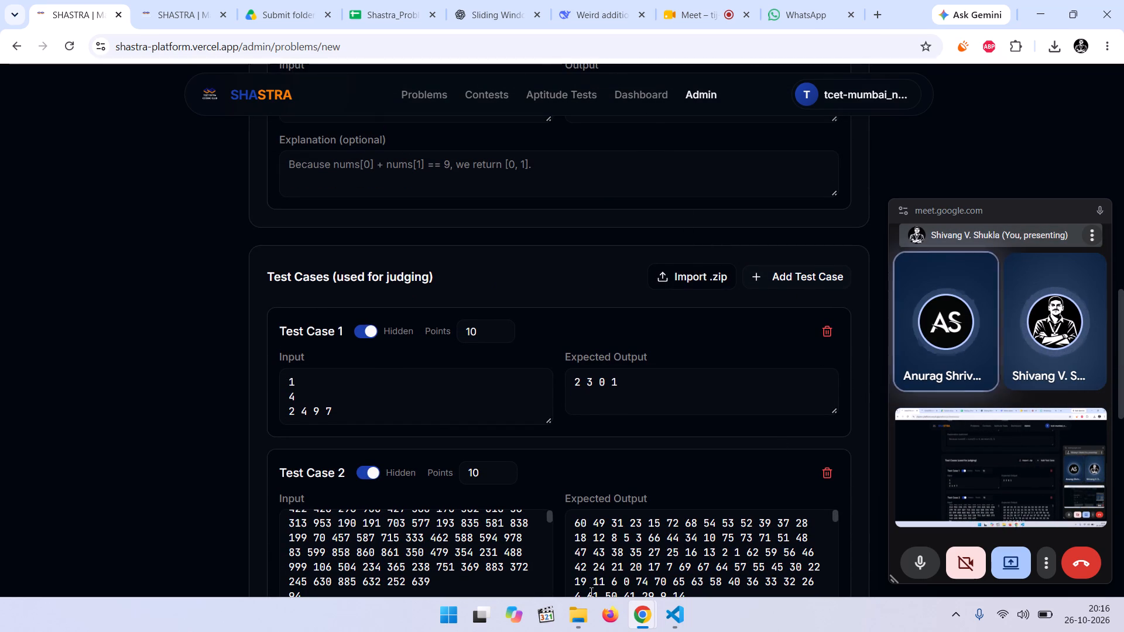
# Switch to File Explorer and open the Testcases folder inside the archive's Second-W I folder.
pyautogui.click(573, 622)
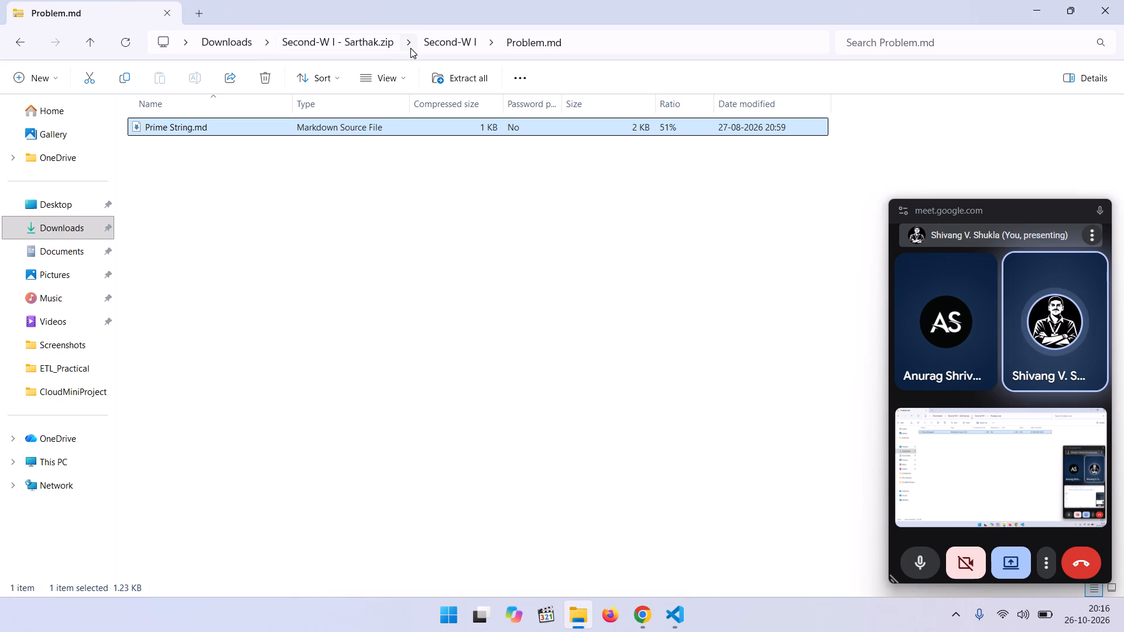
pyautogui.click(446, 47)
pyautogui.doubleClick(269, 210)
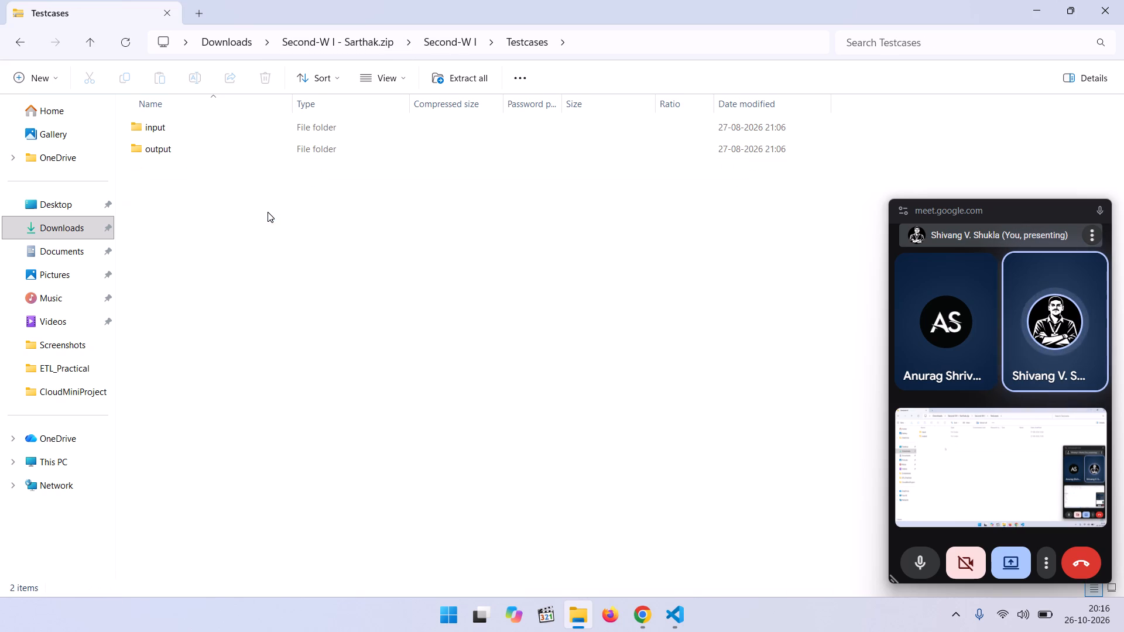
# Open input00.txt from the archive's input folder, copy its entire contents and close the file.
pyautogui.doubleClick(228, 121)
pyautogui.doubleClick(210, 125)
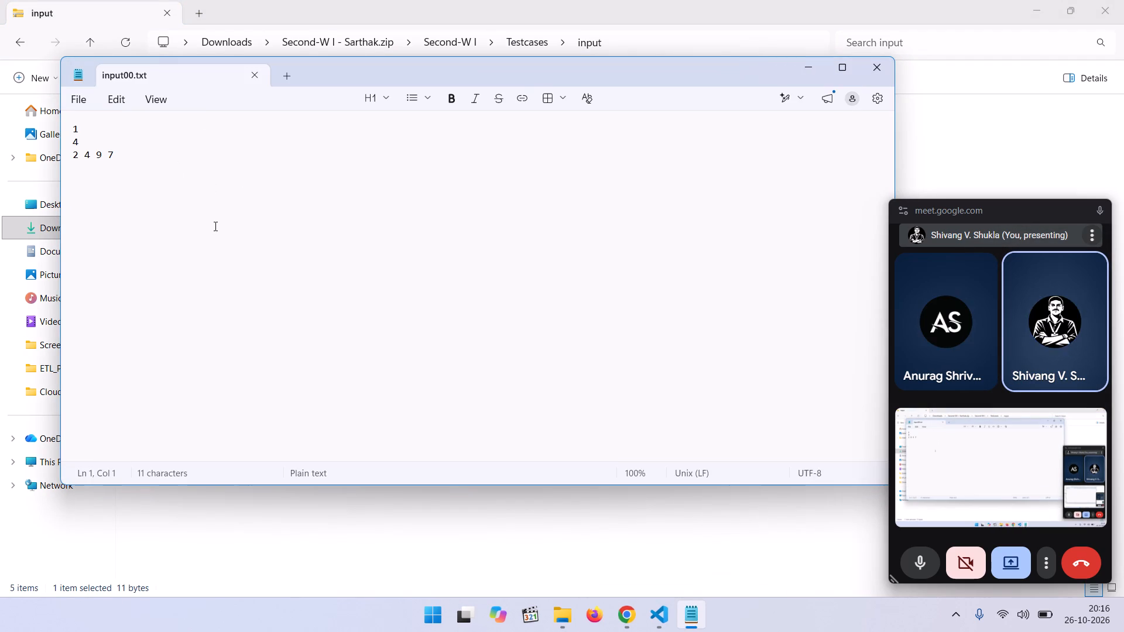
pyautogui.hotkey('ctrl', 'a')
pyautogui.hotkey('ctrl', 'c')
pyautogui.click(265, 71)
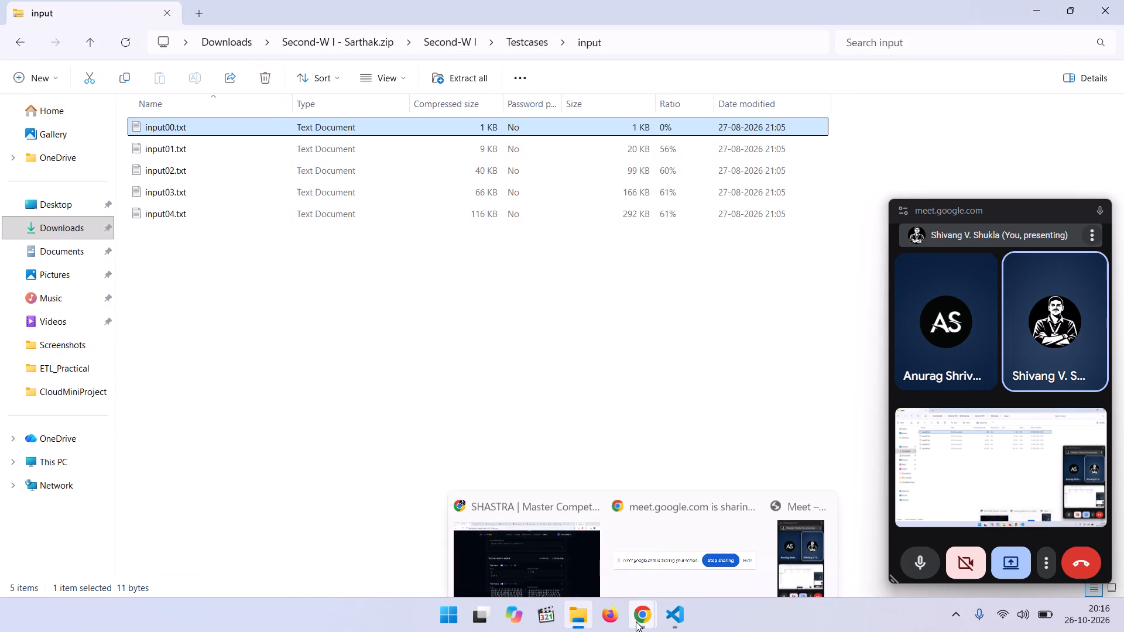
# Switch back to the SHASTRA problem form in Chrome and make Test Case 1 visible by turning off its Hidden option.
pyautogui.click(560, 531)
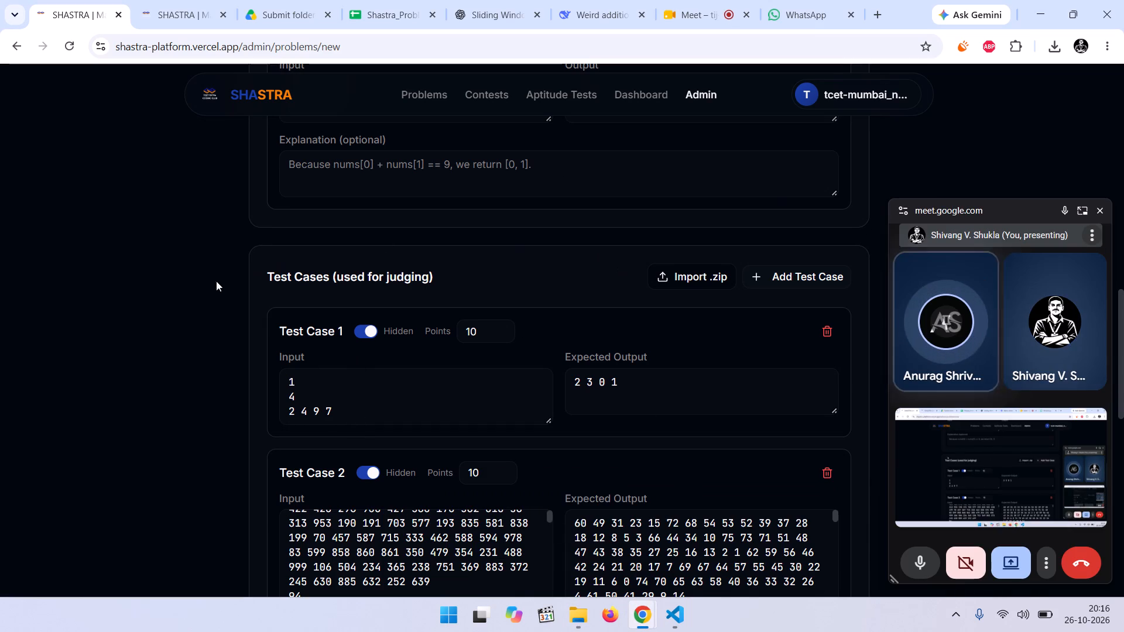
pyautogui.scroll(-6, 195, 297)
pyautogui.scroll(4, 194, 354)
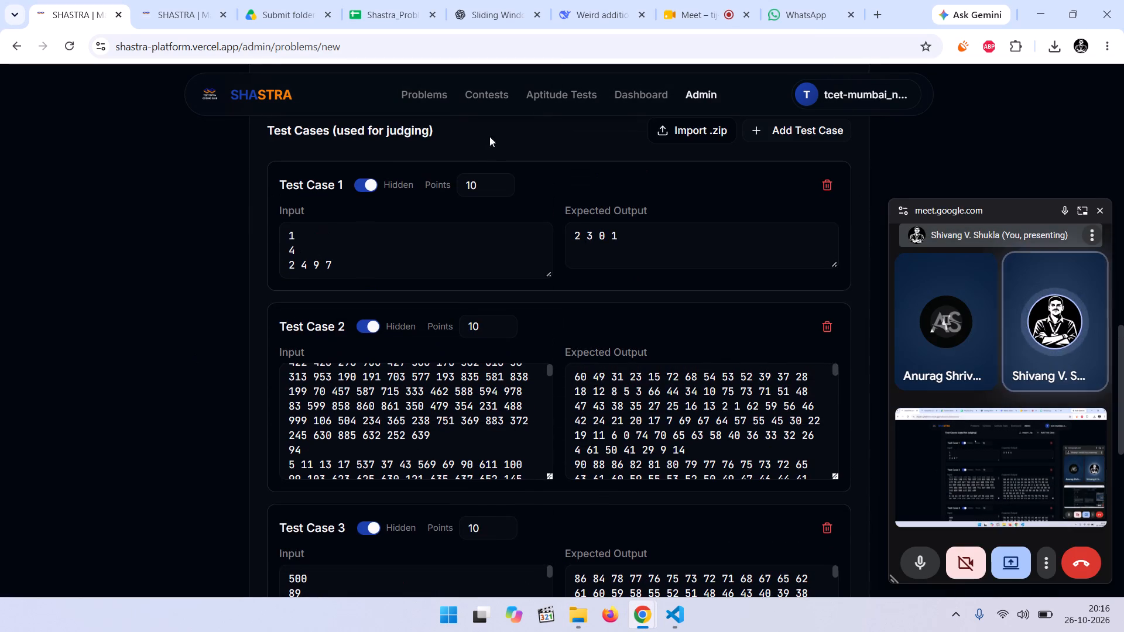
pyautogui.scroll(2, 225, 311)
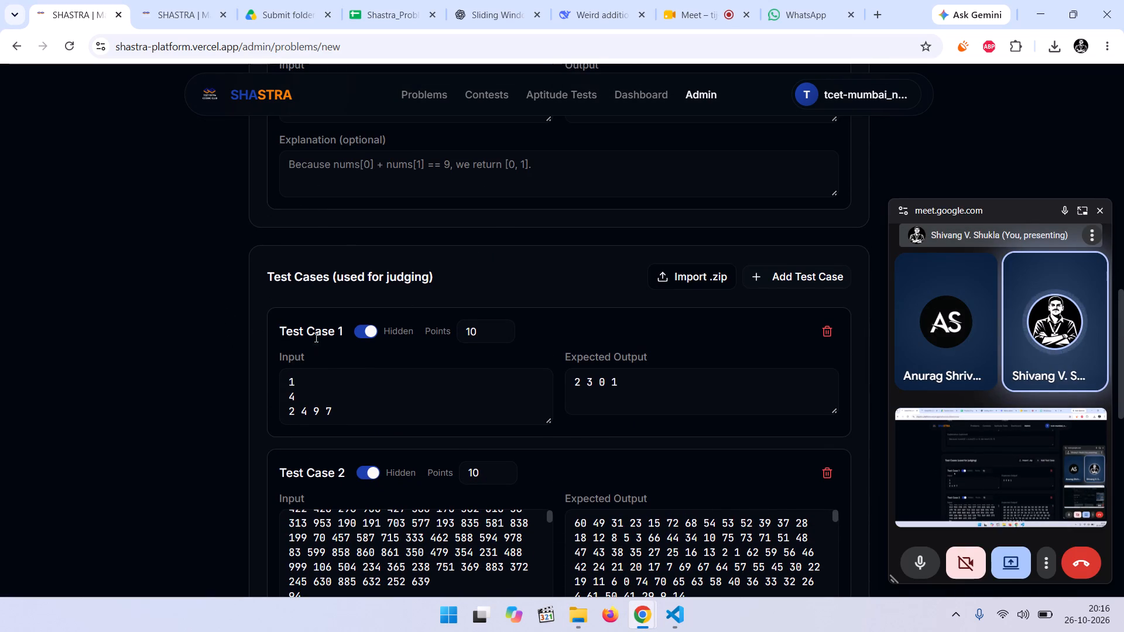
pyautogui.moveTo(275, 330); pyautogui.dragTo(357, 325)
pyautogui.click(437, 281)
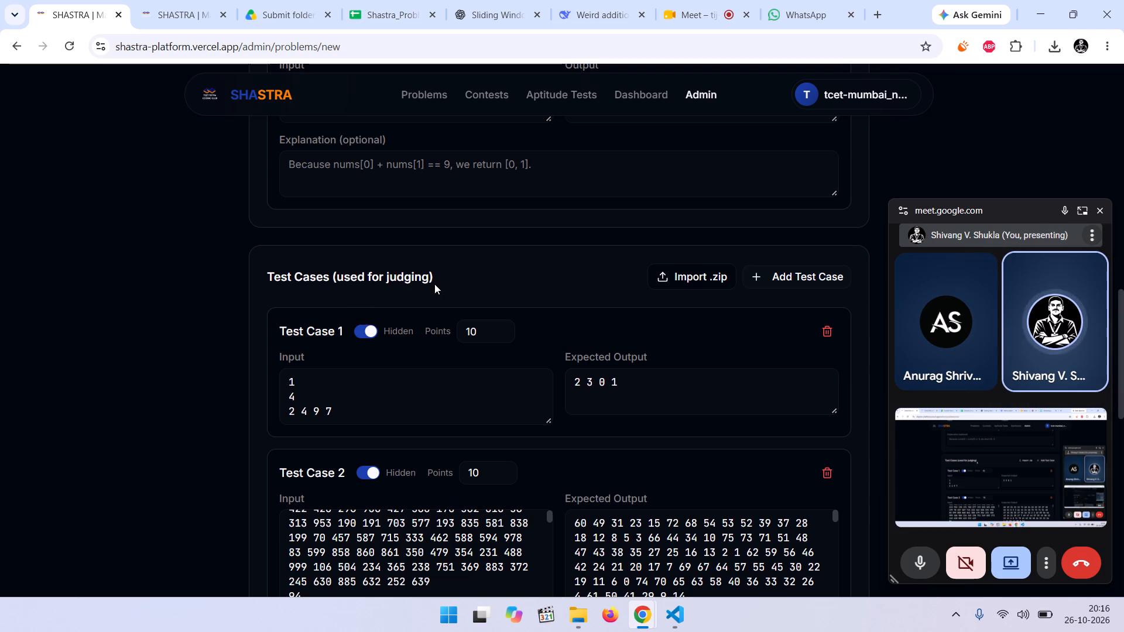
pyautogui.moveTo(447, 267); pyautogui.dragTo(257, 276)
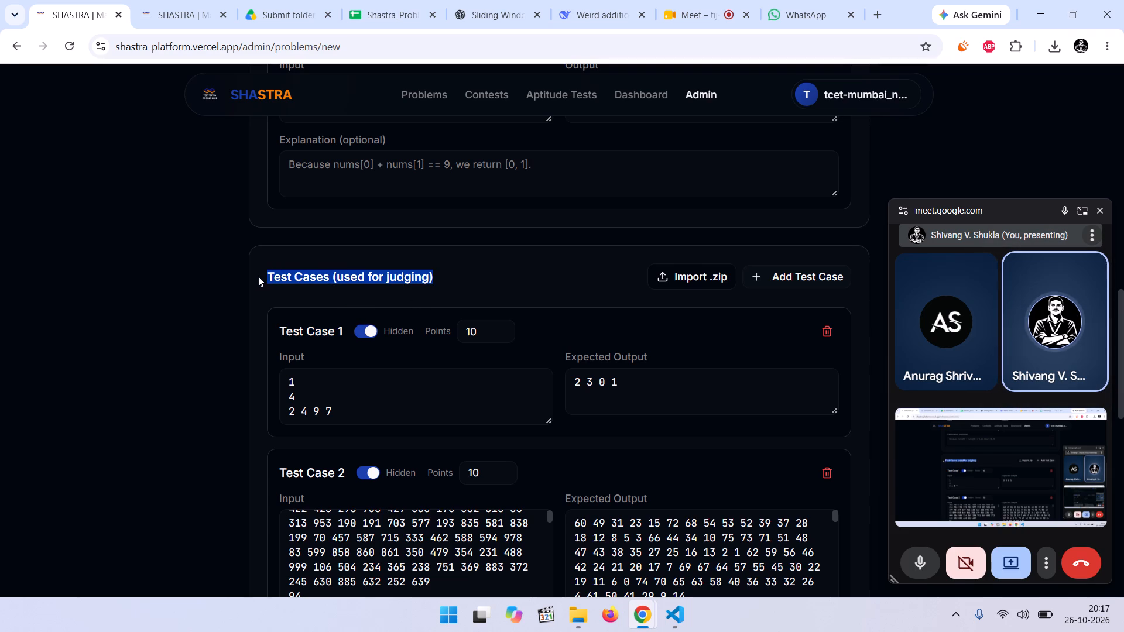
pyautogui.click(347, 277)
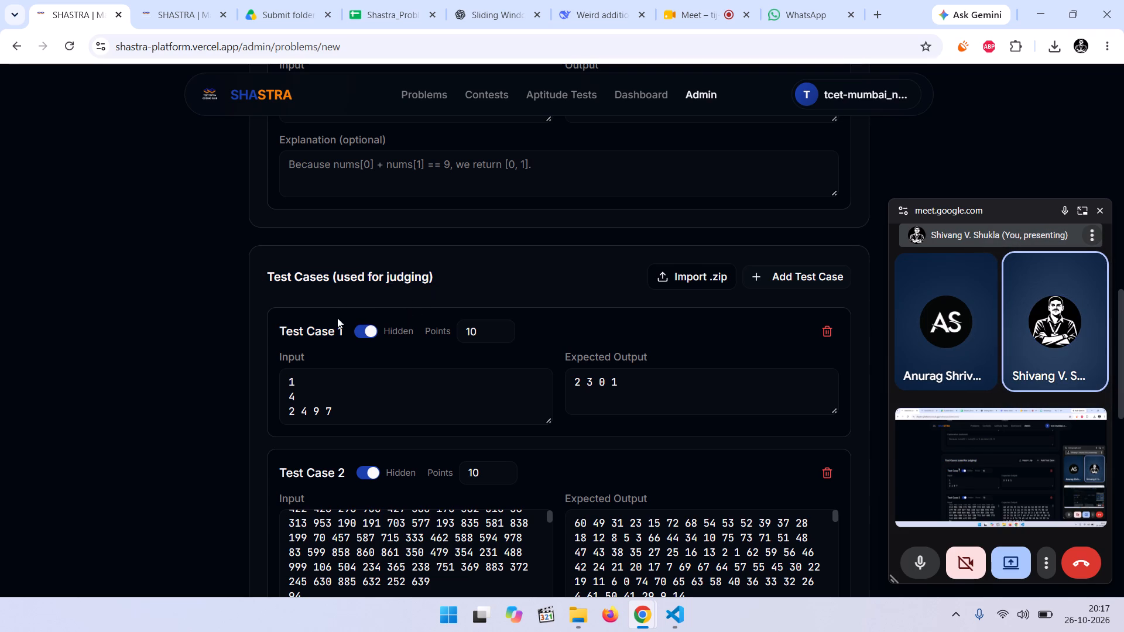
pyautogui.click(367, 329)
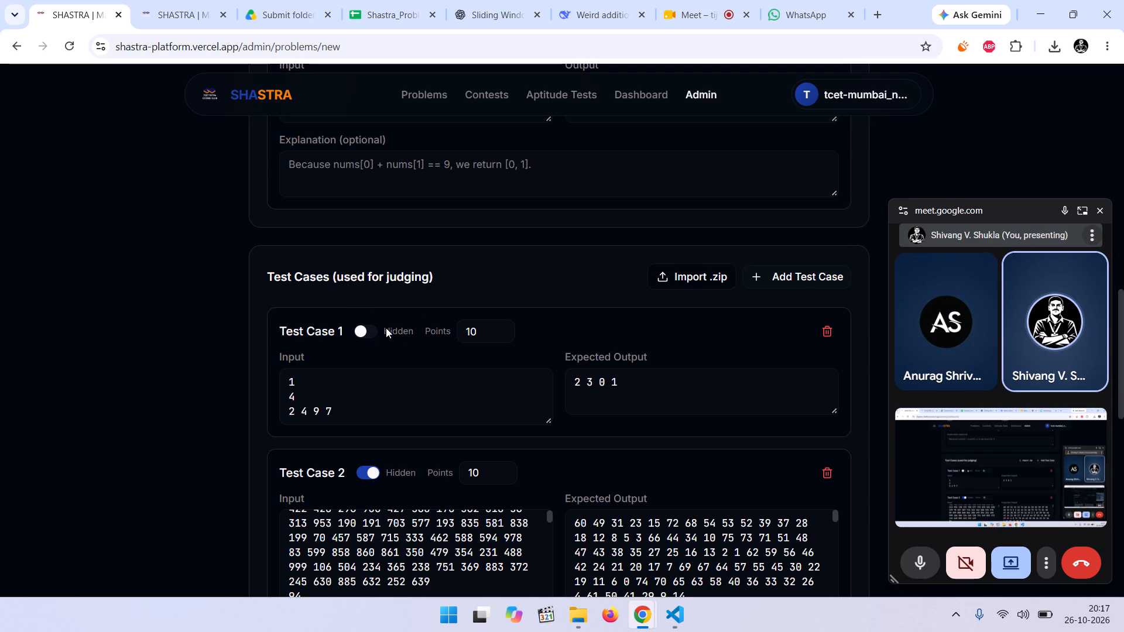
pyautogui.moveTo(385, 329); pyautogui.dragTo(403, 329)
pyautogui.click(419, 329)
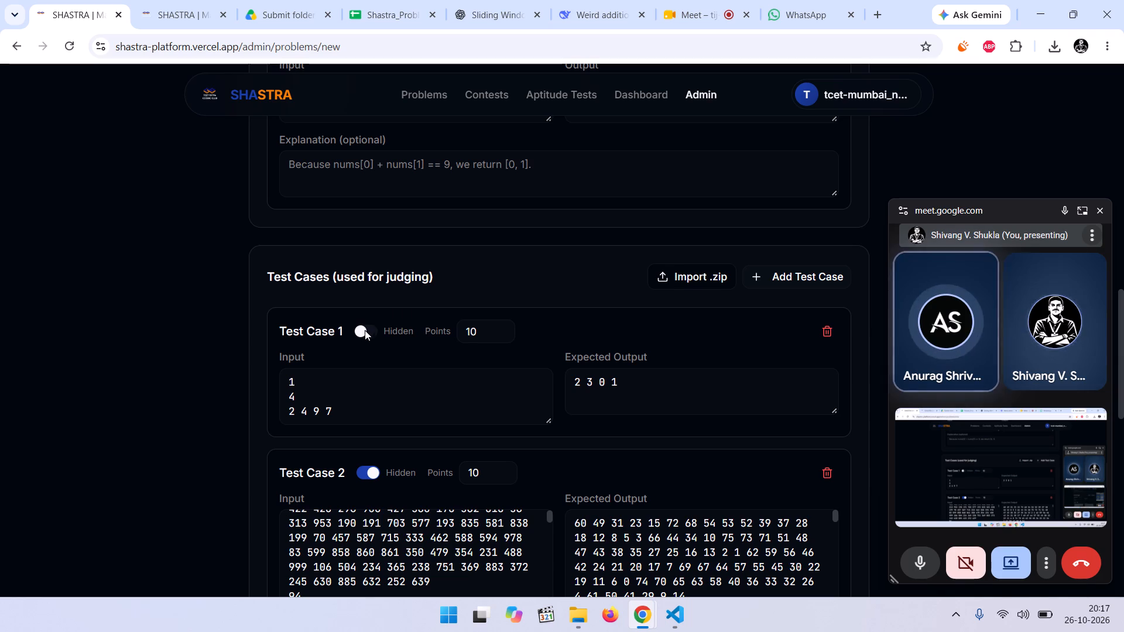
# Check the remaining test cases down to Test Case 5 and create the Second-W I problem.
pyautogui.scroll(-2, 402, 331)
pyautogui.scroll(-3, 286, 349)
pyautogui.scroll(5, 270, 354)
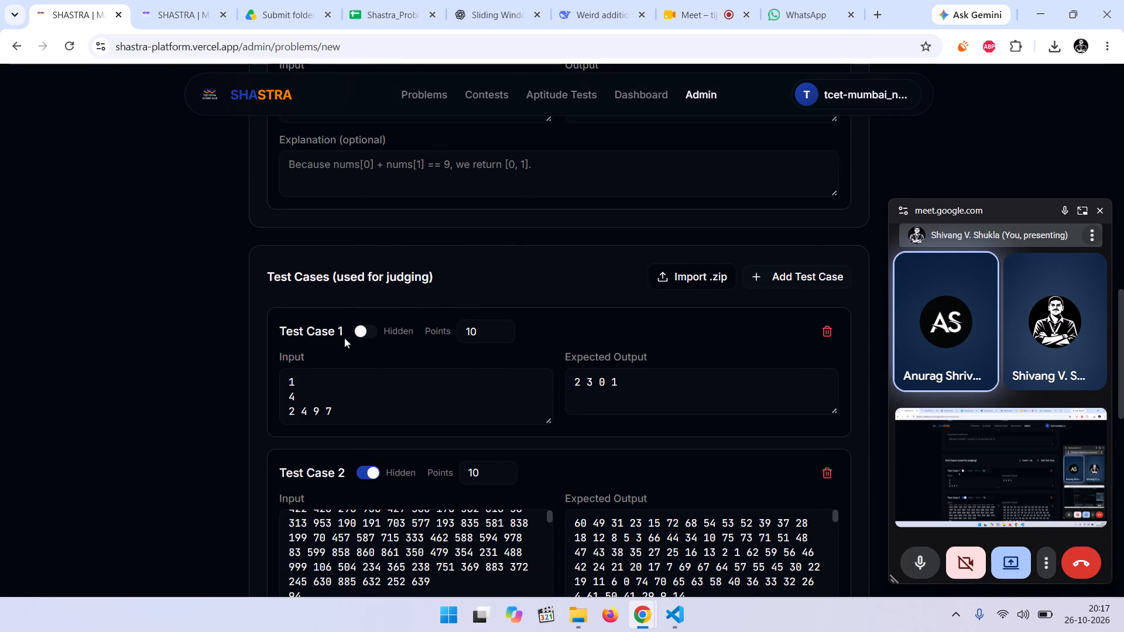
pyautogui.scroll(5, 566, 318)
pyautogui.scroll(-9, 702, 305)
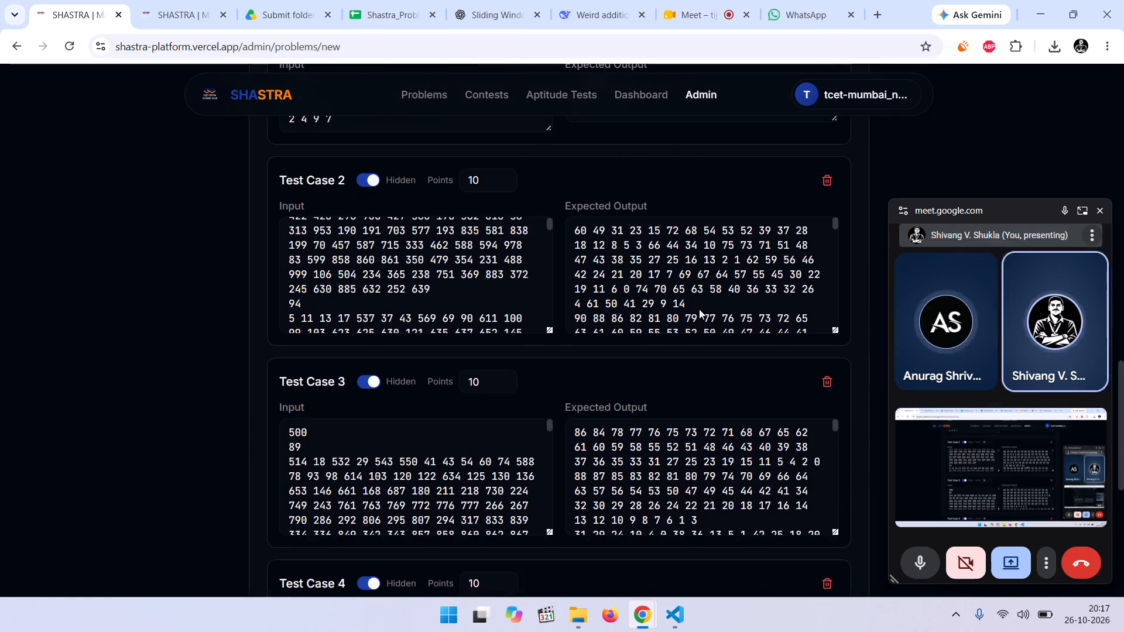
pyautogui.scroll(-7, 705, 301)
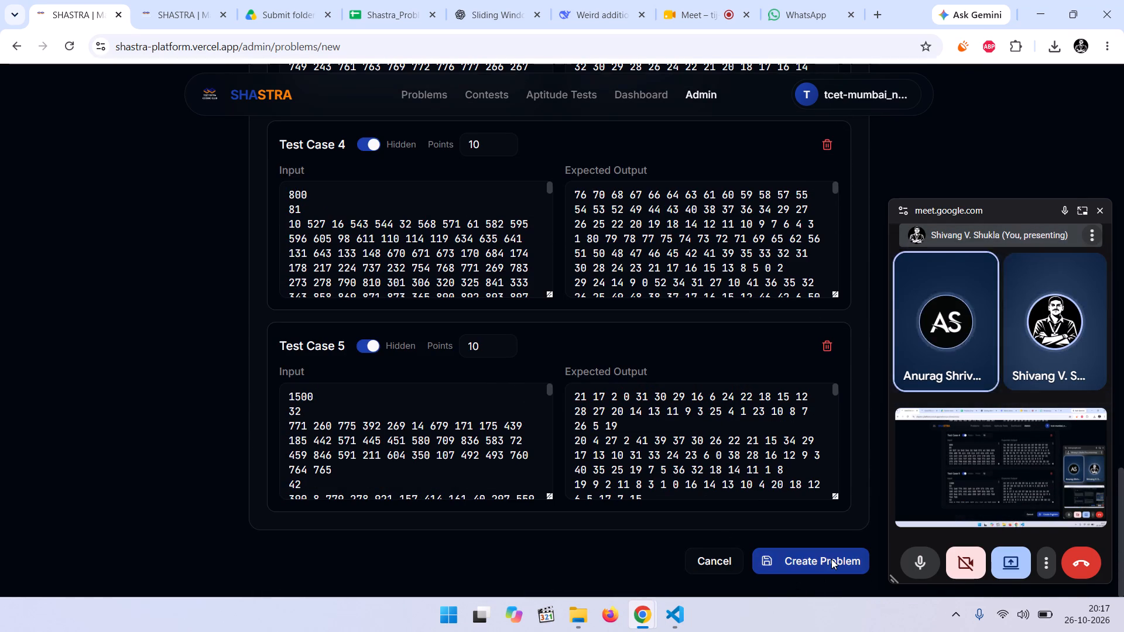
pyautogui.click(831, 559)
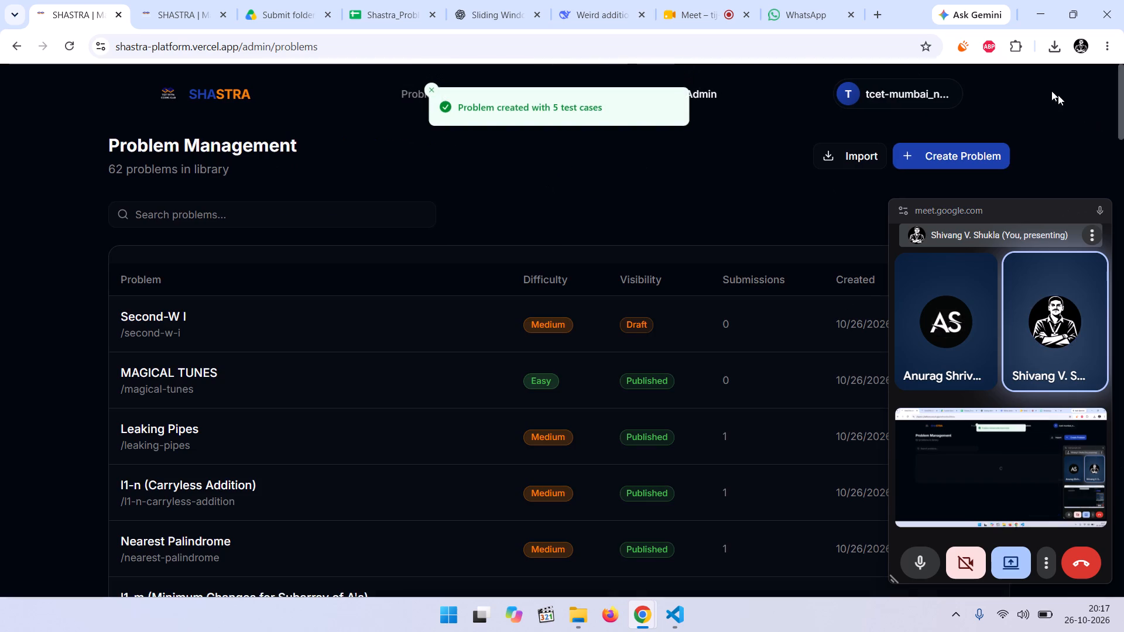
# Look for Second-W I in the reloaded public Problems list in the other SHASTRA tab, and return to Problem Management.
pyautogui.click(170, 3)
pyautogui.click(434, 97)
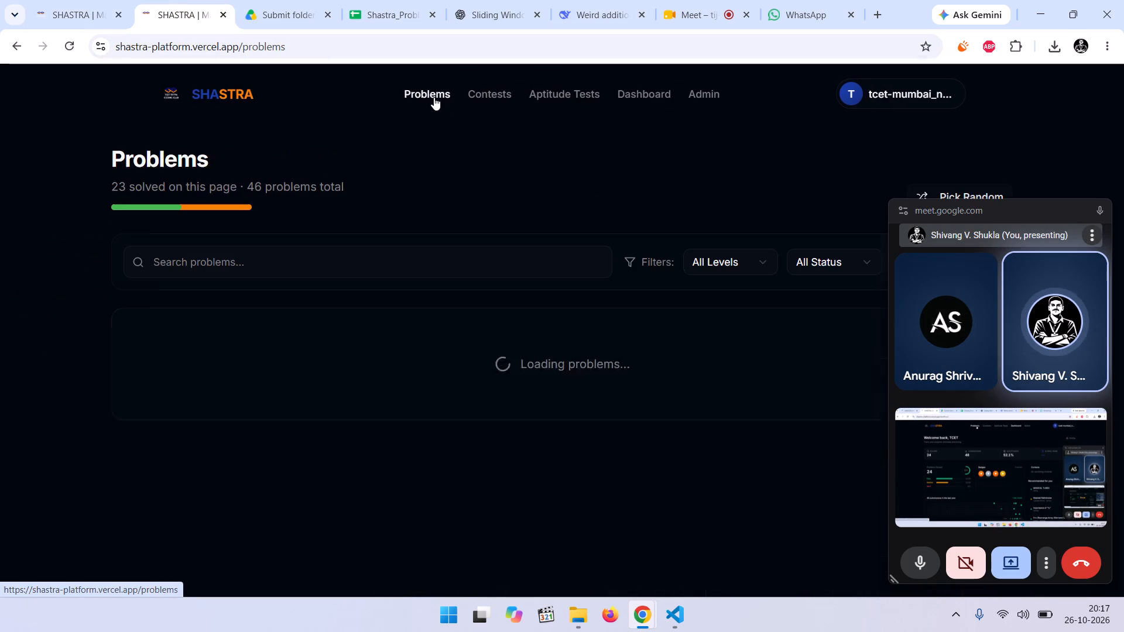
pyautogui.scroll(4, 222, 372)
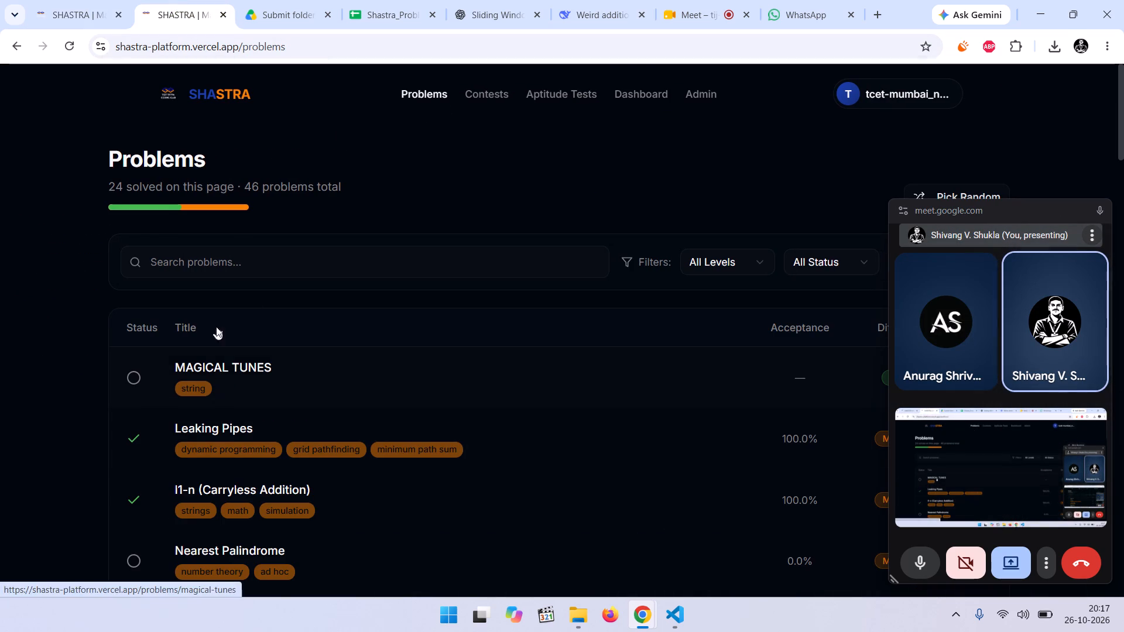
pyautogui.click(71, 46)
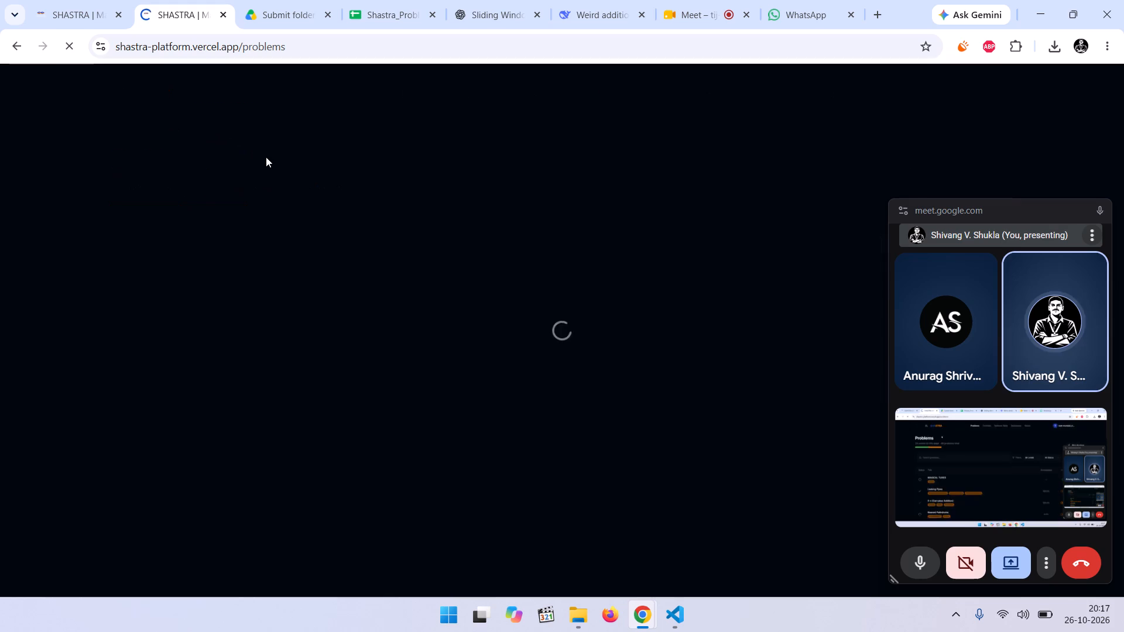
pyautogui.scroll(-2, 215, 365)
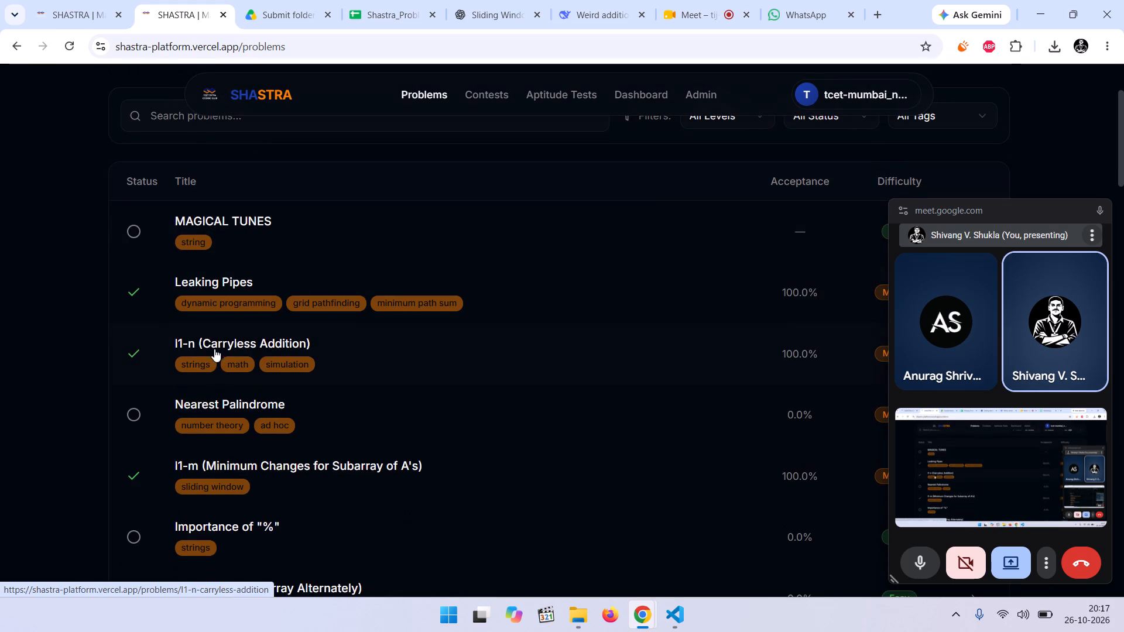
pyautogui.scroll(-7, 257, 309)
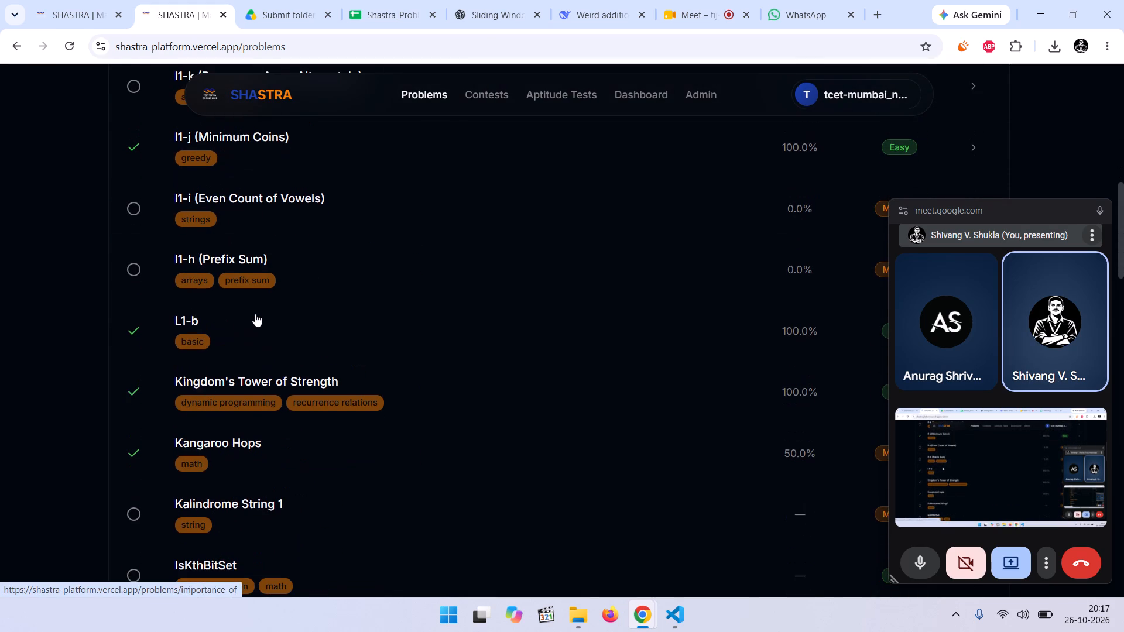
pyautogui.click(58, 7)
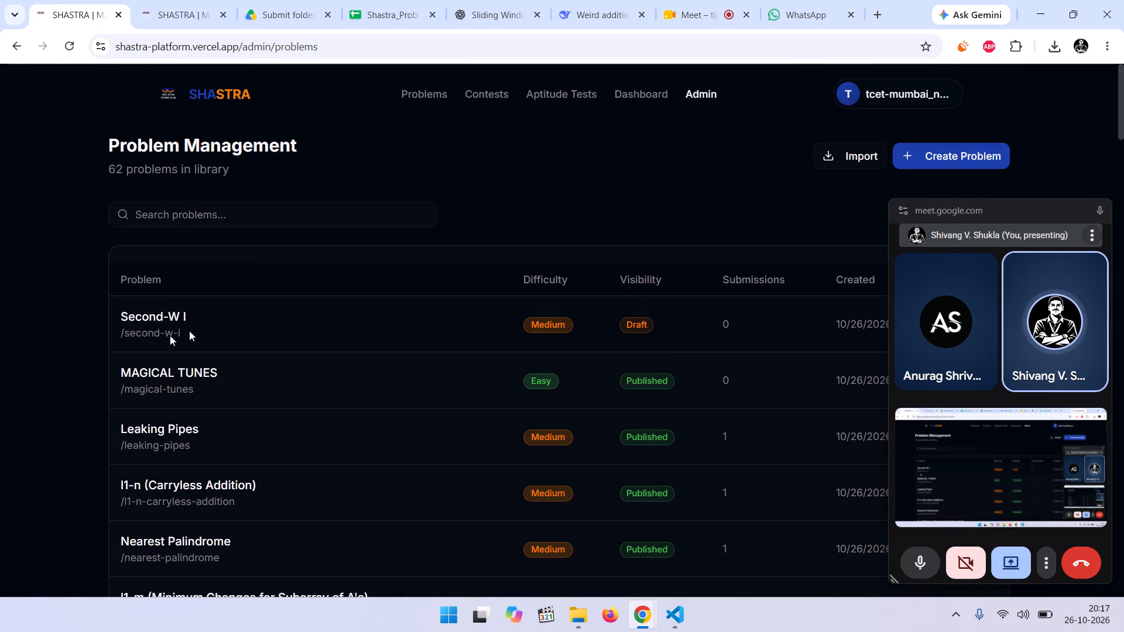
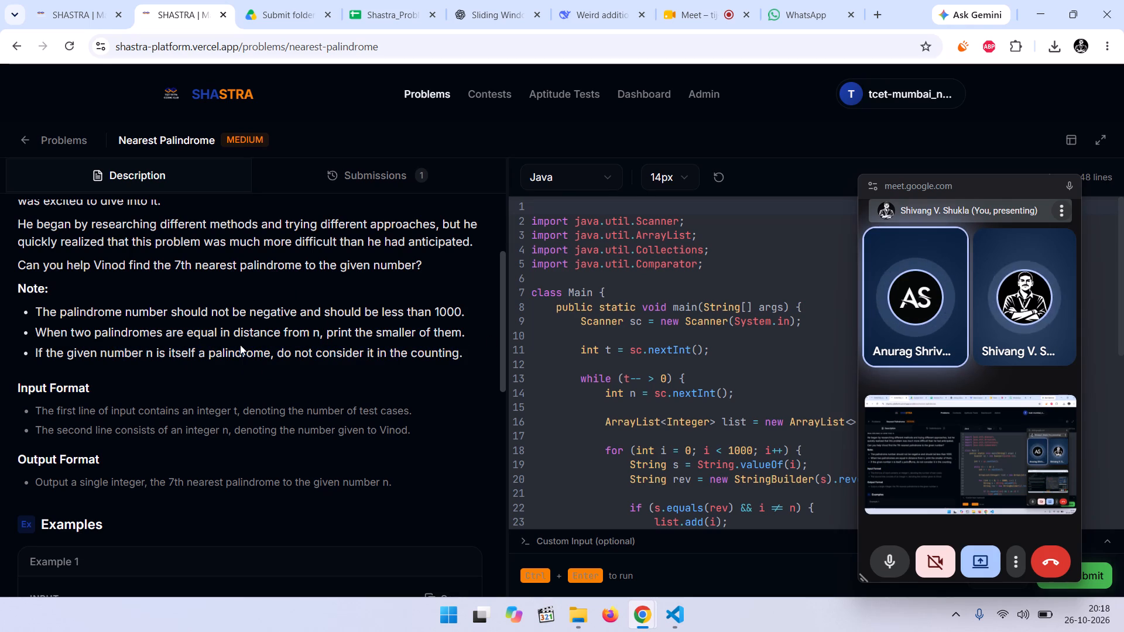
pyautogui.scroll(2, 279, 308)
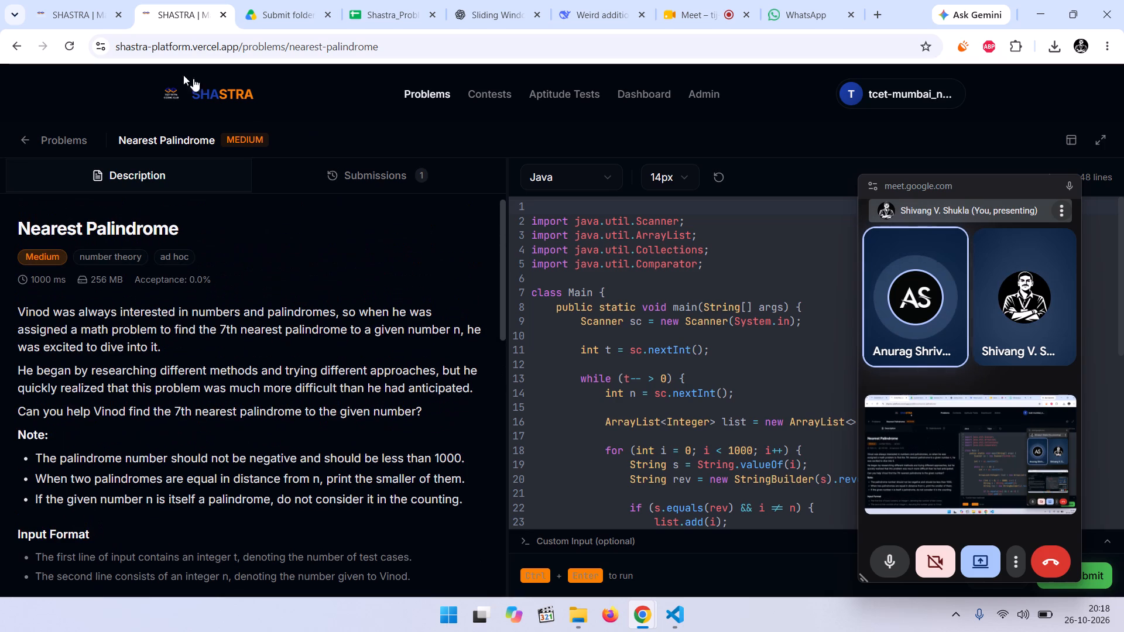
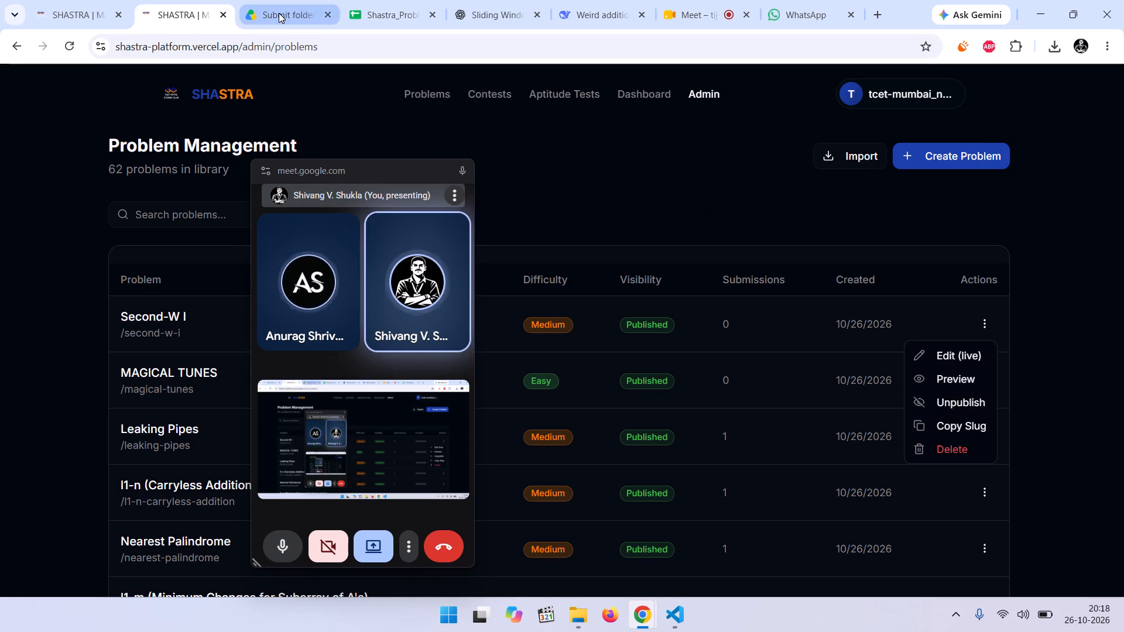
# Check the count of problems in the library under the Problem Management heading.
pyautogui.moveTo(109, 176); pyautogui.dragTo(258, 171)
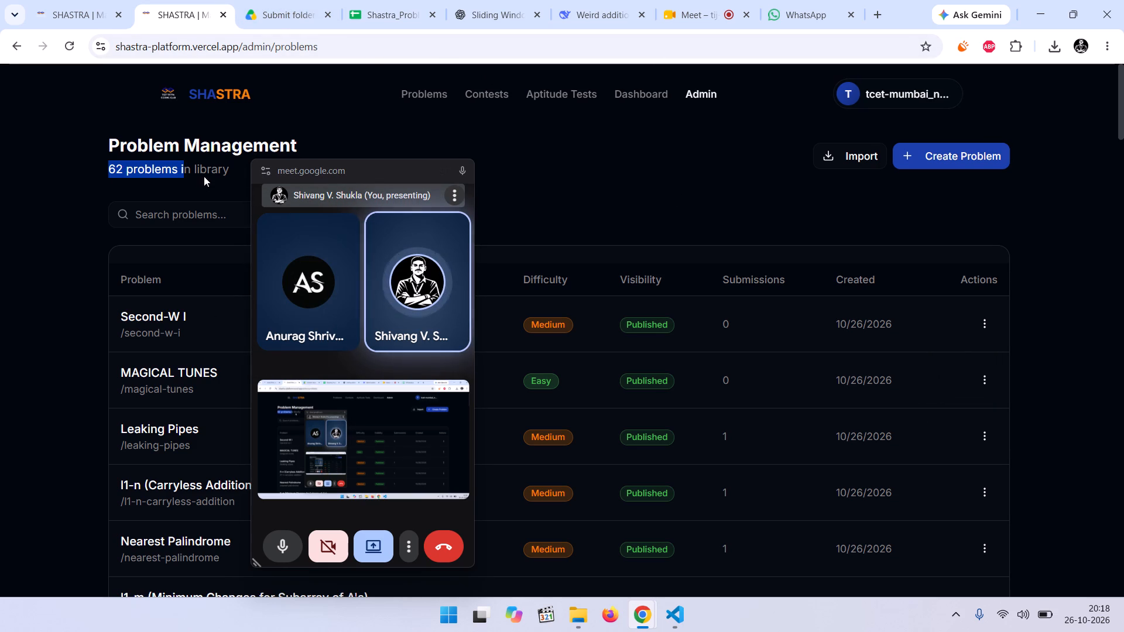
pyautogui.click(204, 176)
# Switch to the Google Drive folder Submit folder (File responses) and look through the submitted problem files.
pyautogui.click(302, 4)
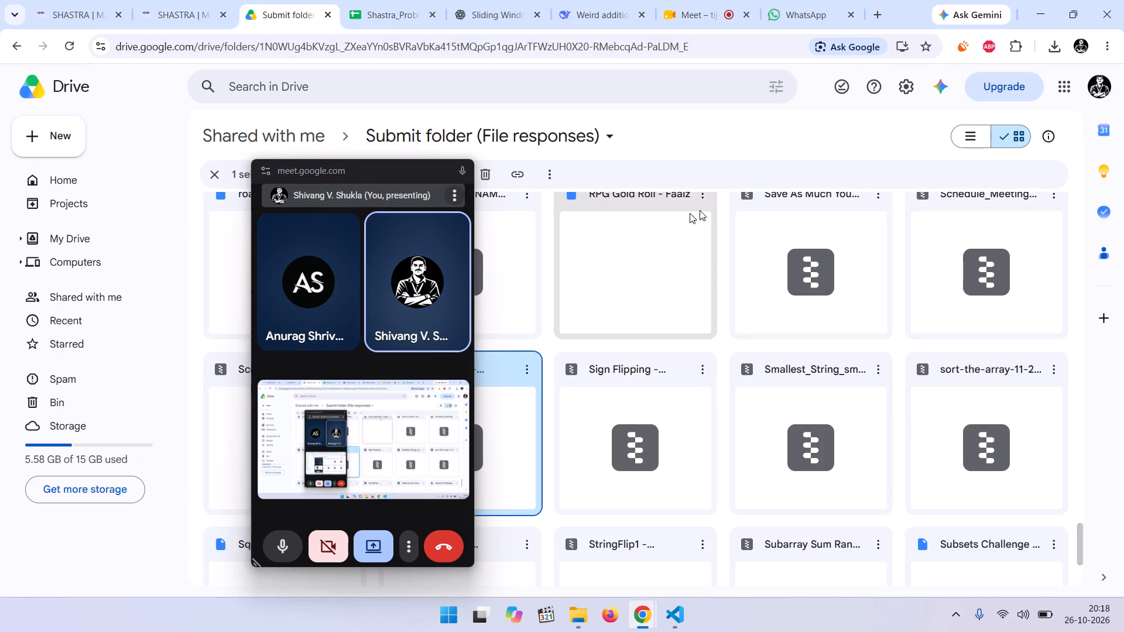
pyautogui.scroll(2, 825, 267)
pyautogui.scroll(5, 778, 258)
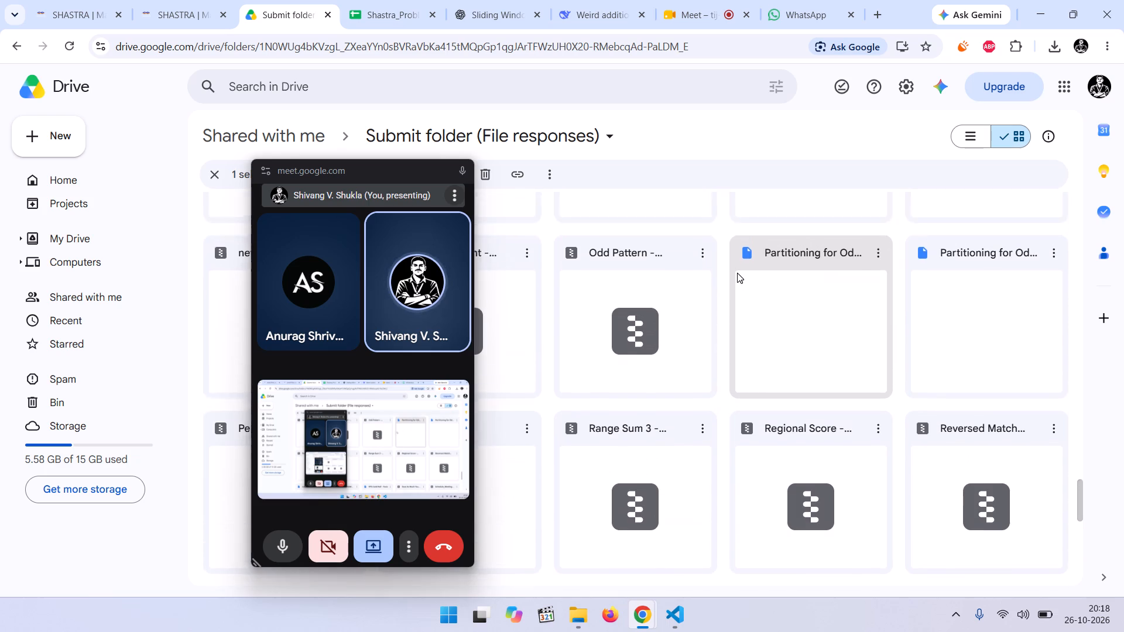
pyautogui.scroll(3, 734, 282)
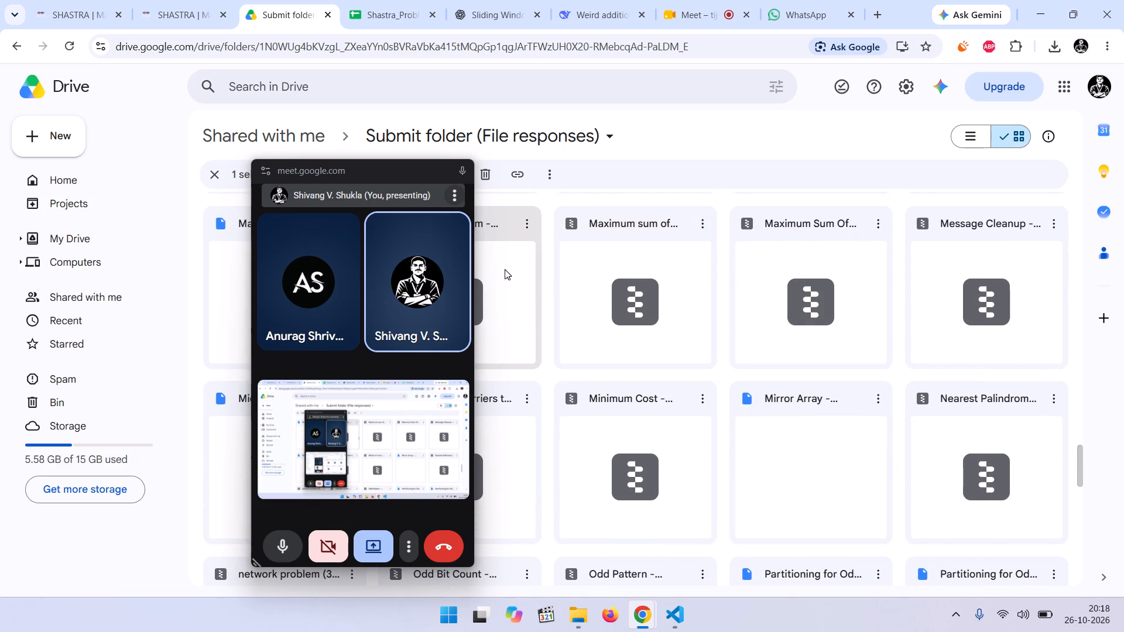
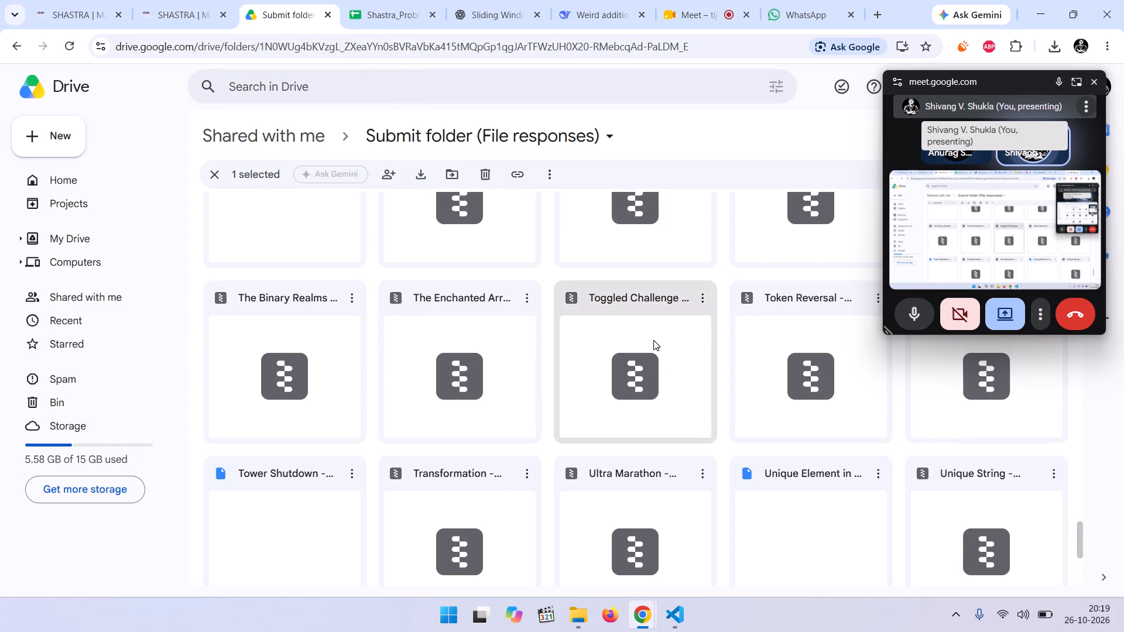
# Switch from the Drive submissions folder back to the SHASTRA Problem Management page to view the problem library.
pyautogui.scroll(2, 653, 340)
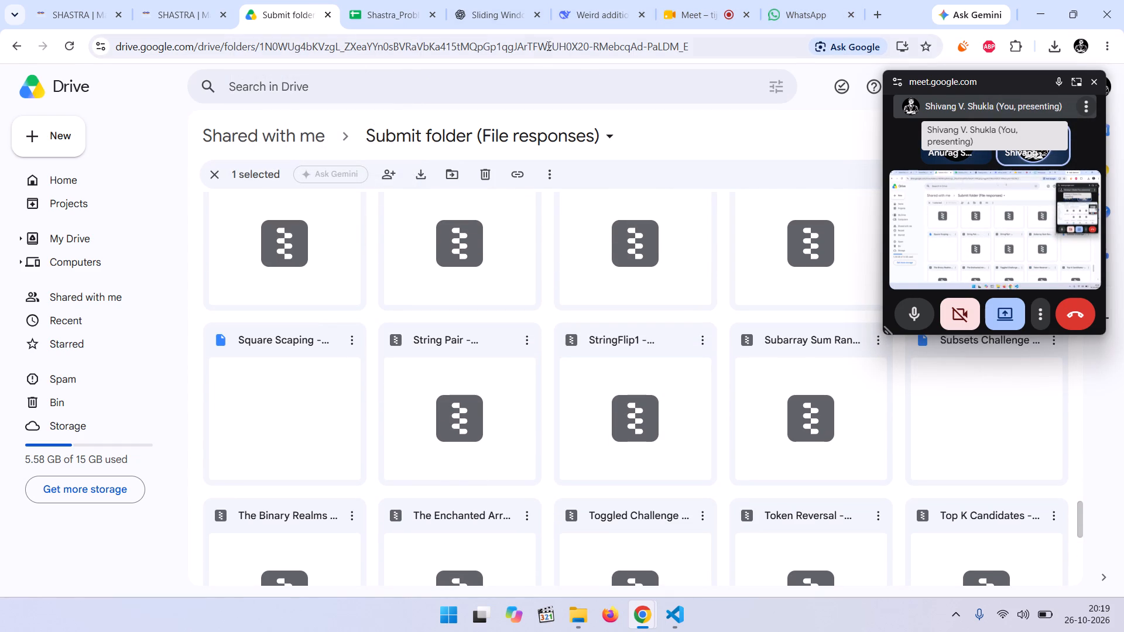
pyautogui.click(139, 2)
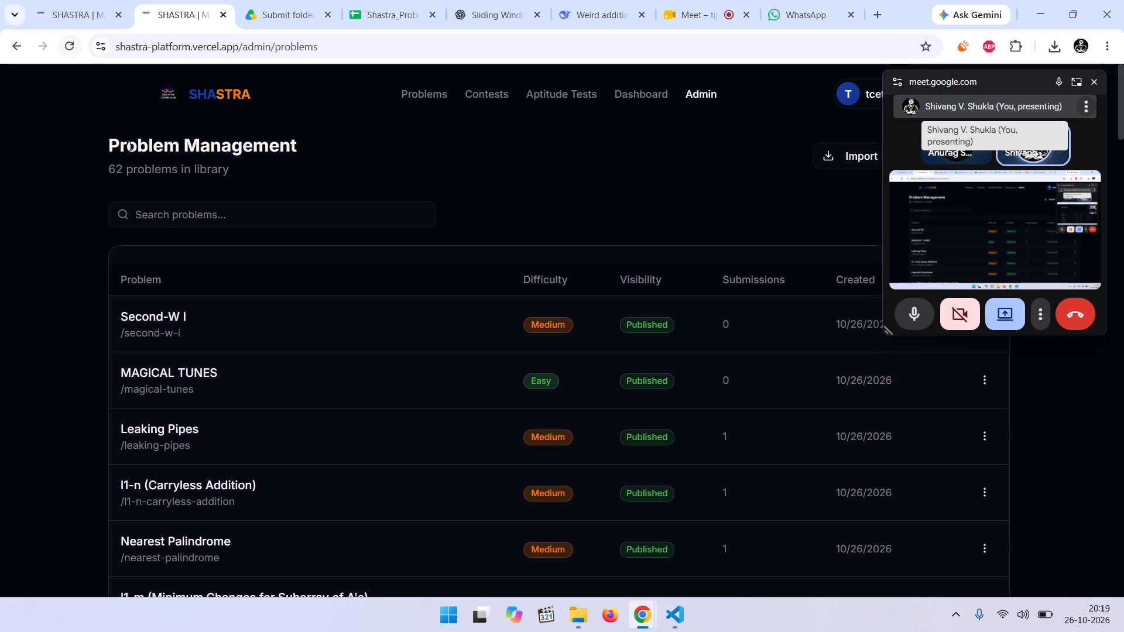
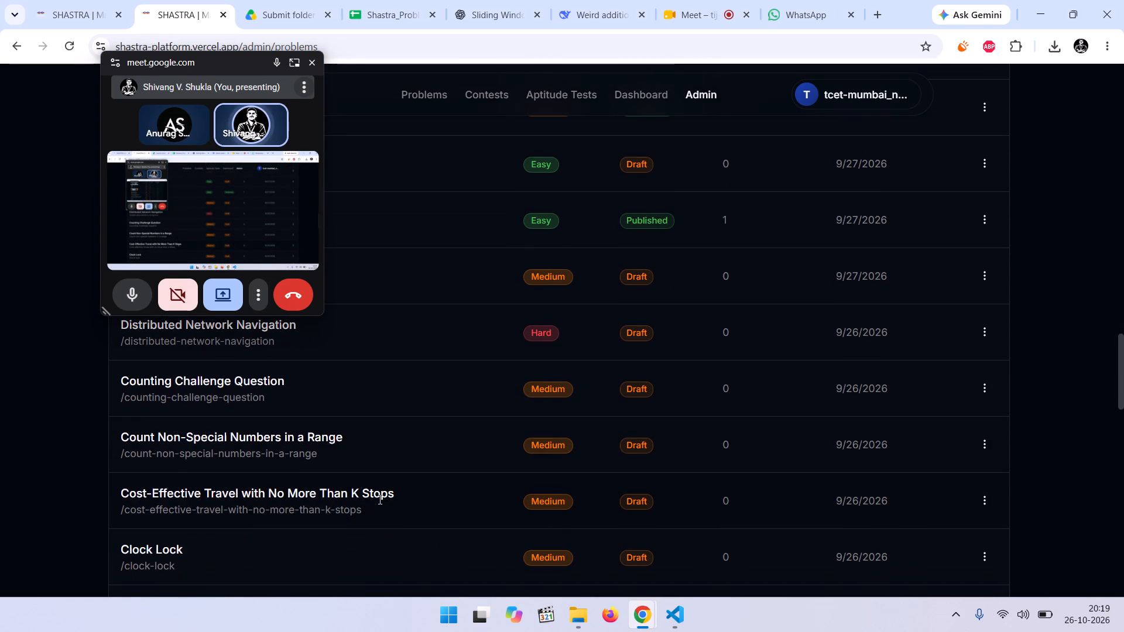
# Examine the older entries in the problem library, including Clock Lock and the 11-series problems, checking their difficulty and visibility.
pyautogui.scroll(-1, 378, 498)
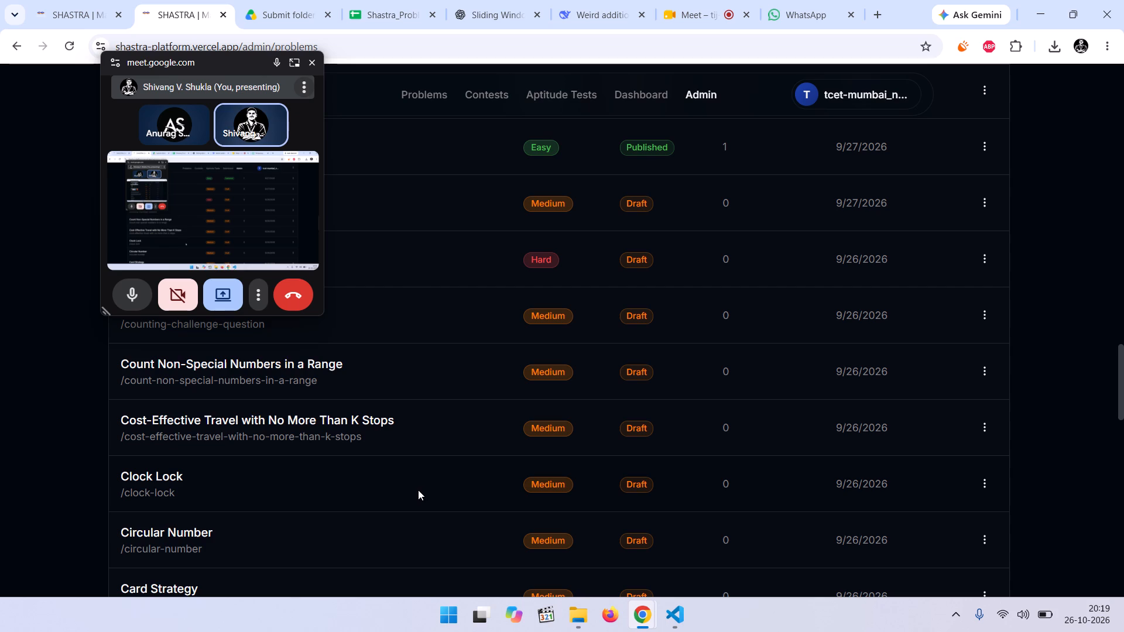
pyautogui.moveTo(189, 476); pyautogui.dragTo(155, 469)
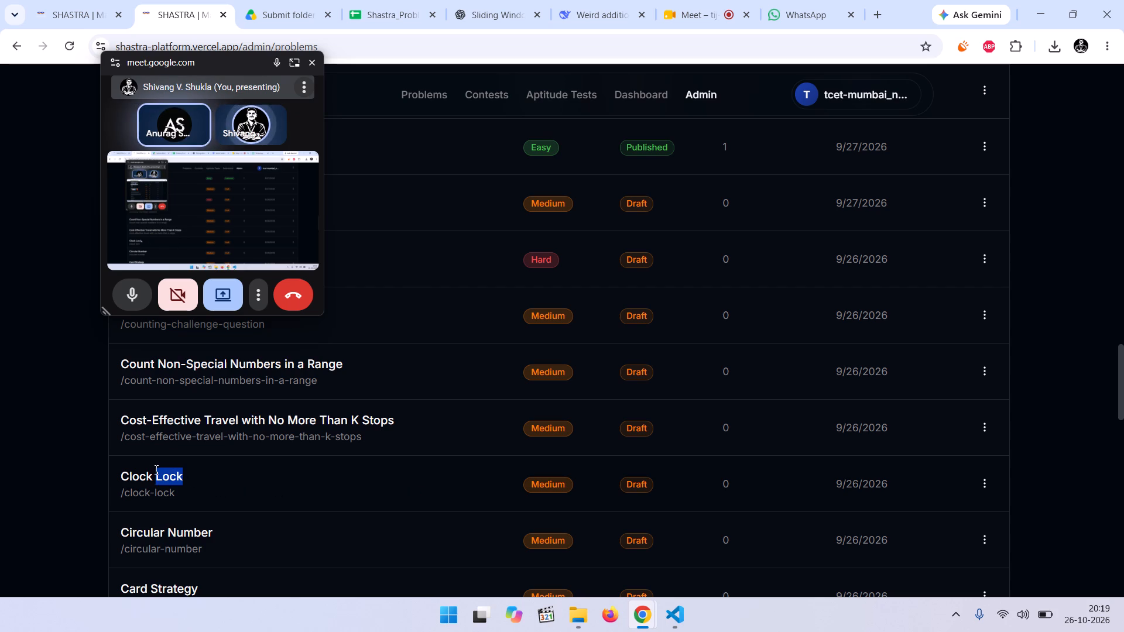
pyautogui.moveTo(155, 469); pyautogui.dragTo(123, 467)
pyautogui.click(265, 479)
pyautogui.scroll(-1, 719, 411)
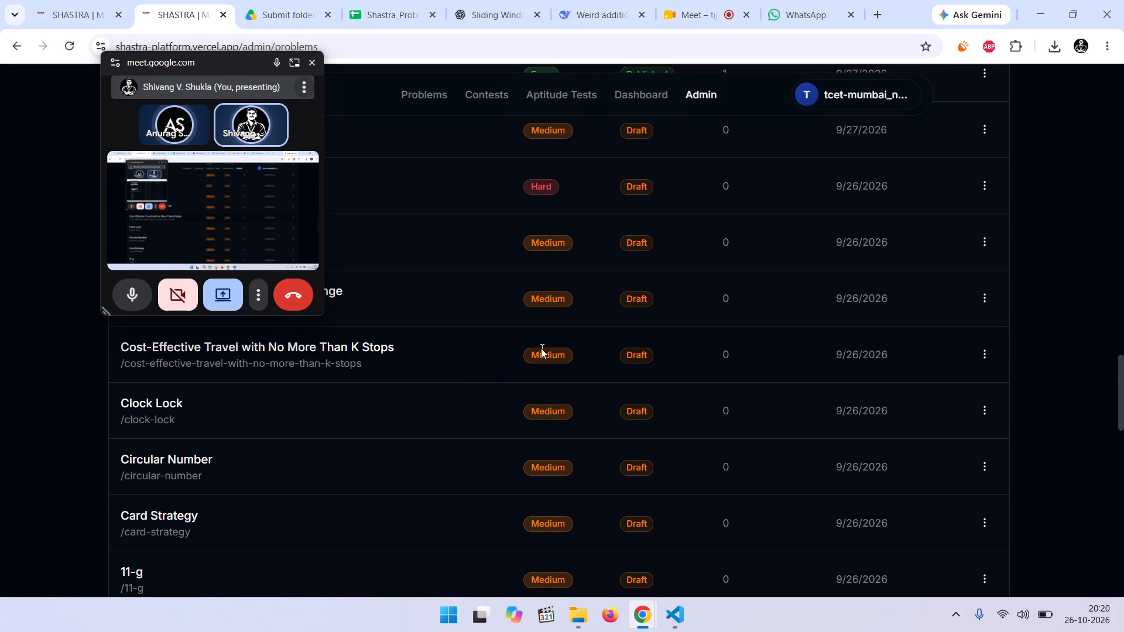
pyautogui.scroll(-1, 559, 342)
pyautogui.moveTo(609, 393); pyautogui.dragTo(677, 445)
pyautogui.click(732, 465)
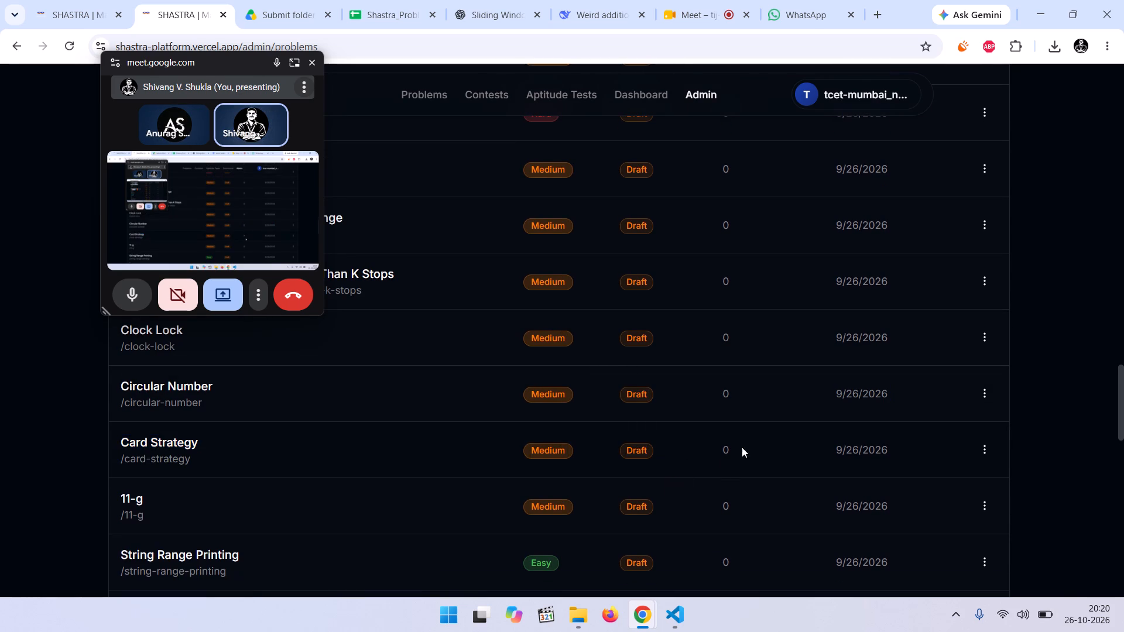
pyautogui.scroll(-5, 751, 439)
pyautogui.scroll(3, 674, 387)
pyautogui.scroll(-5, 674, 387)
pyautogui.scroll(3, 686, 377)
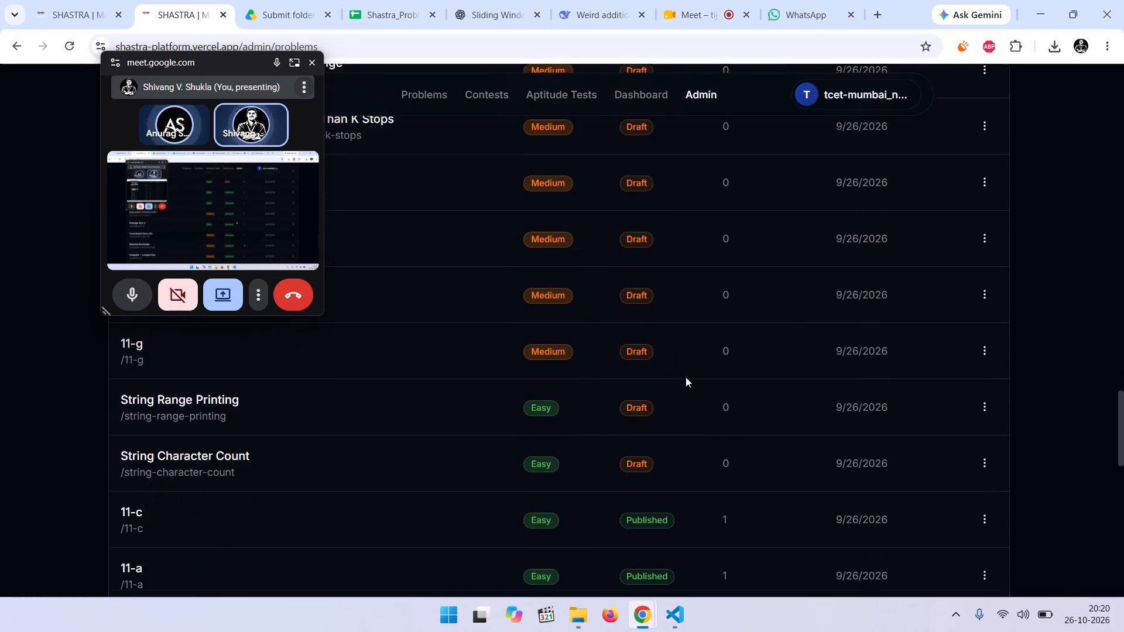
pyautogui.scroll(5, 686, 377)
pyautogui.scroll(2, 609, 218)
pyautogui.scroll(-6, 678, 365)
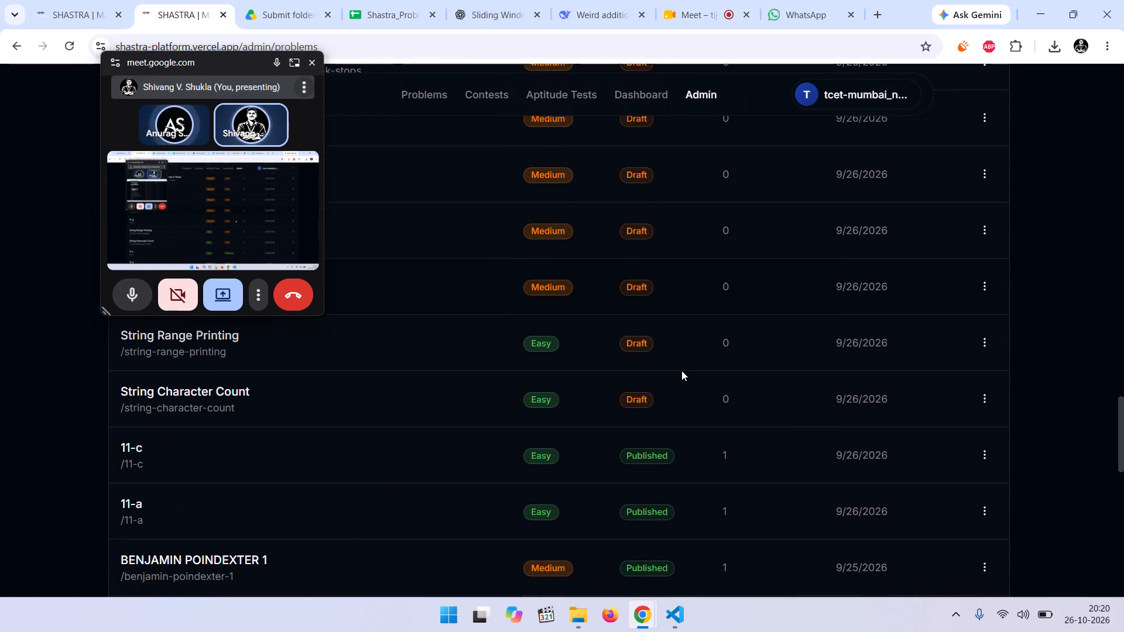
pyautogui.scroll(-16, 681, 369)
pyautogui.scroll(-8, 692, 383)
pyautogui.scroll(13, 694, 388)
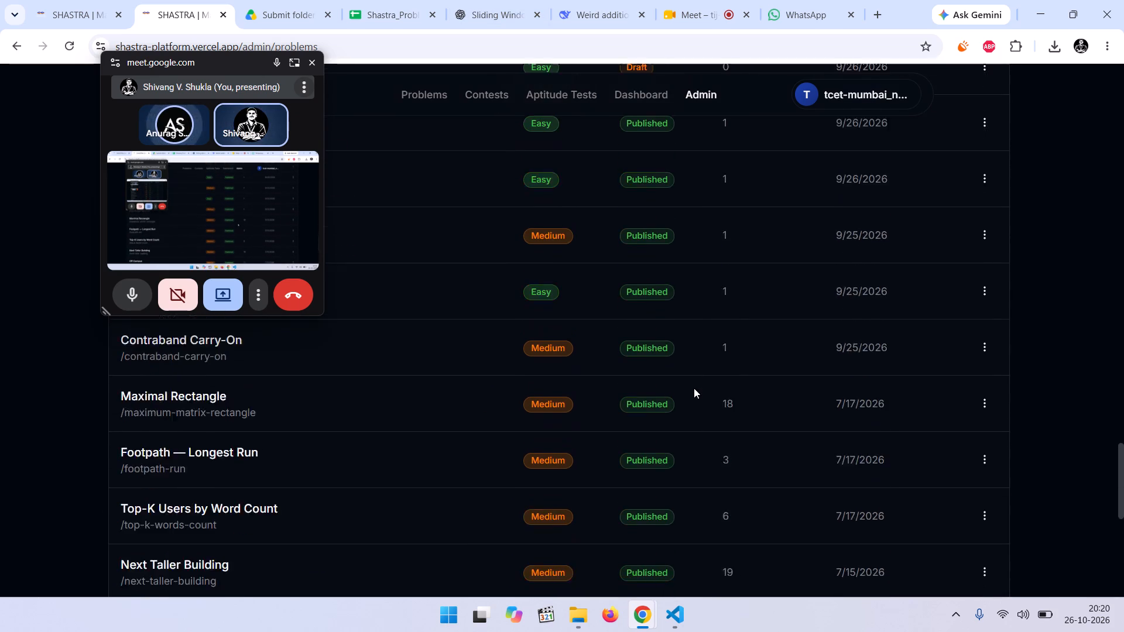
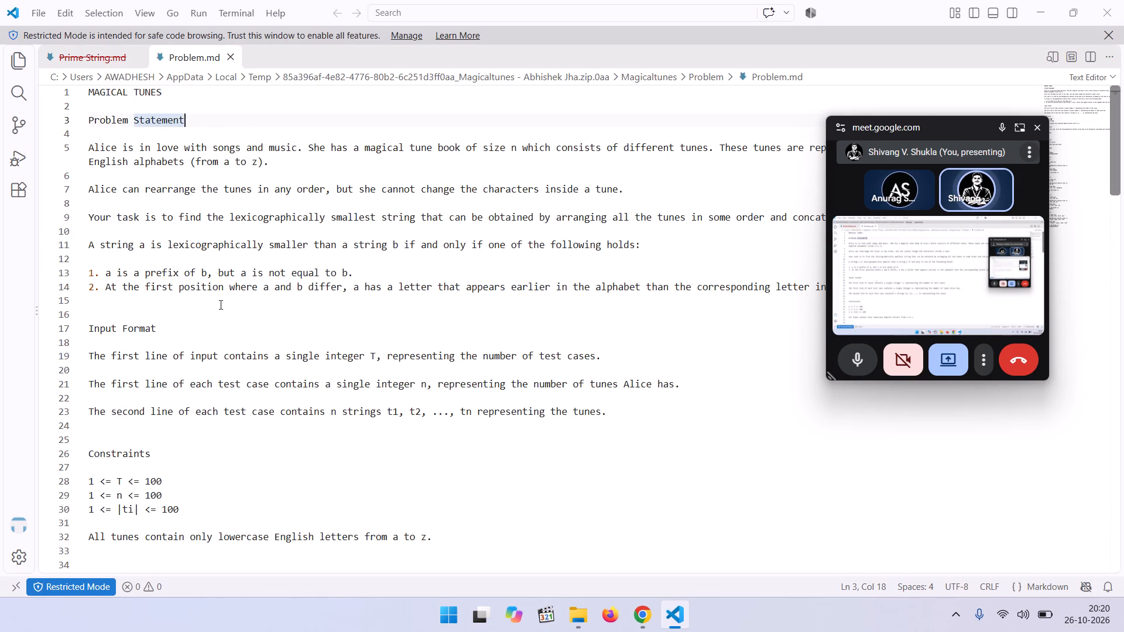
pyautogui.scroll(-1, 219, 201)
pyautogui.scroll(-1, 163, 157)
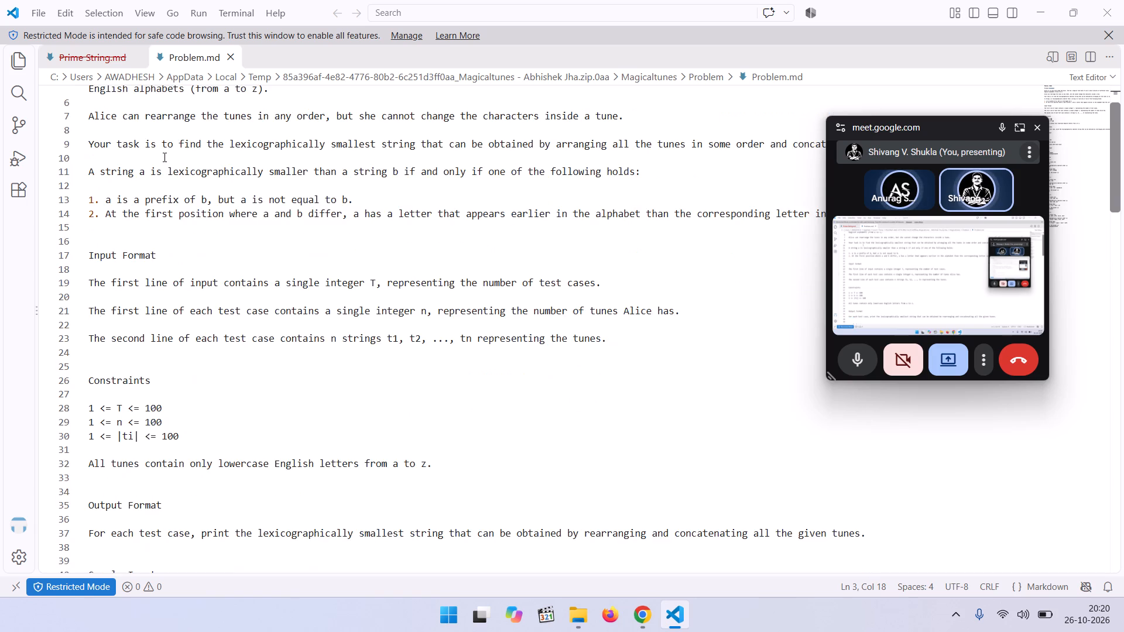
pyautogui.scroll(-1, 163, 157)
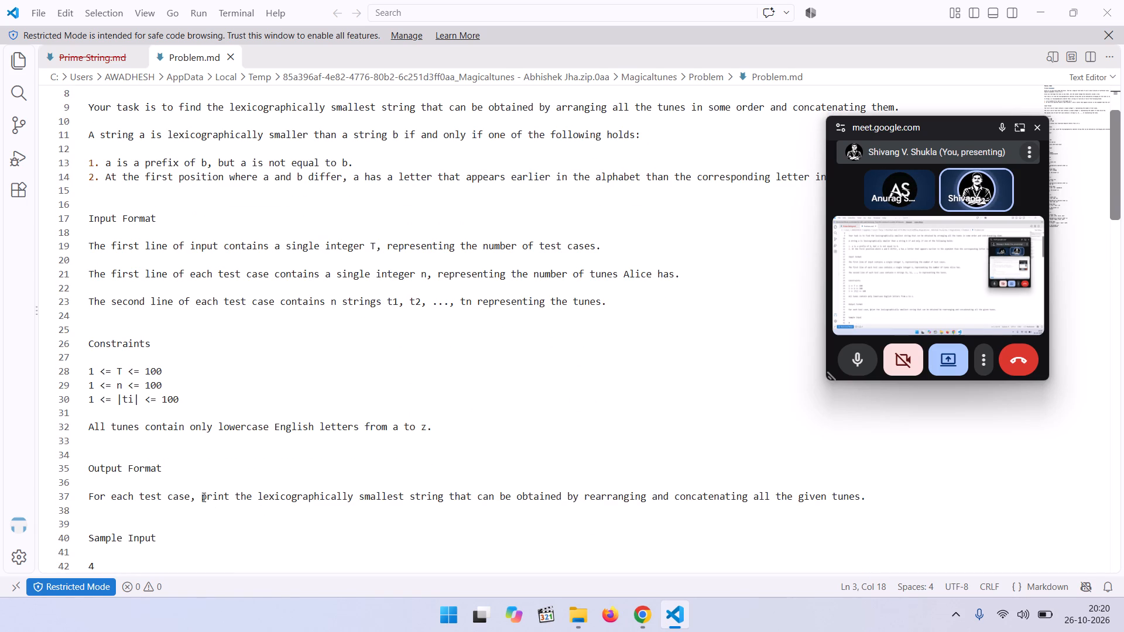
pyautogui.moveTo(211, 502); pyautogui.dragTo(442, 496)
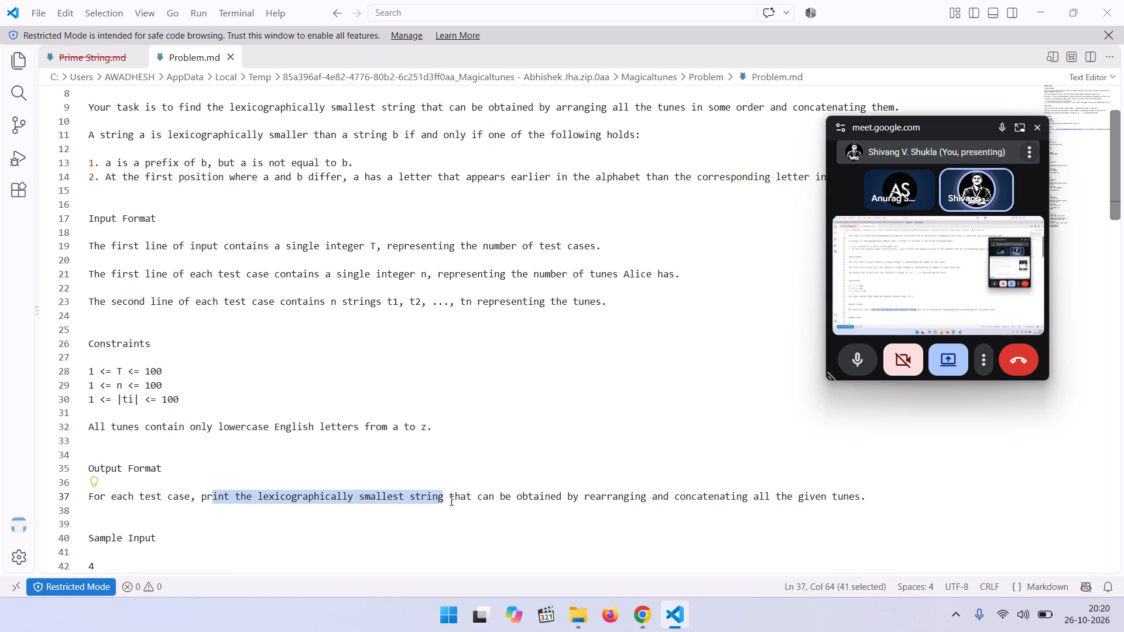
pyautogui.click(453, 500)
pyautogui.scroll(4, 402, 414)
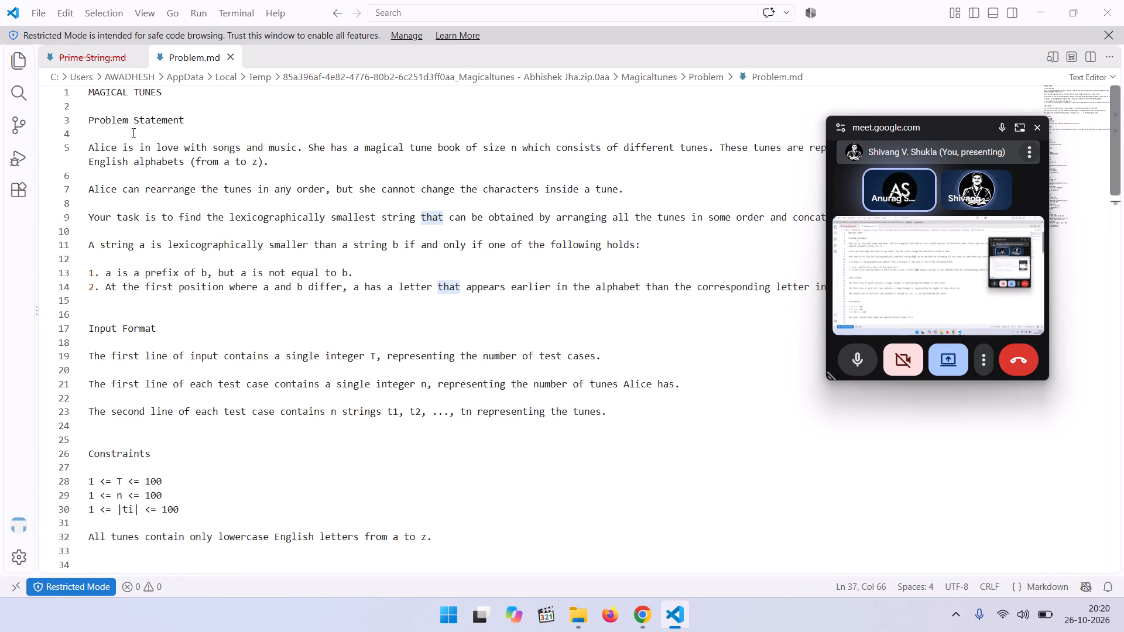
# Switch to Chrome and check the Shastra problem sheet's entries, such as Magical Tunes, against the SHASTRA problem library.
pyautogui.click(647, 627)
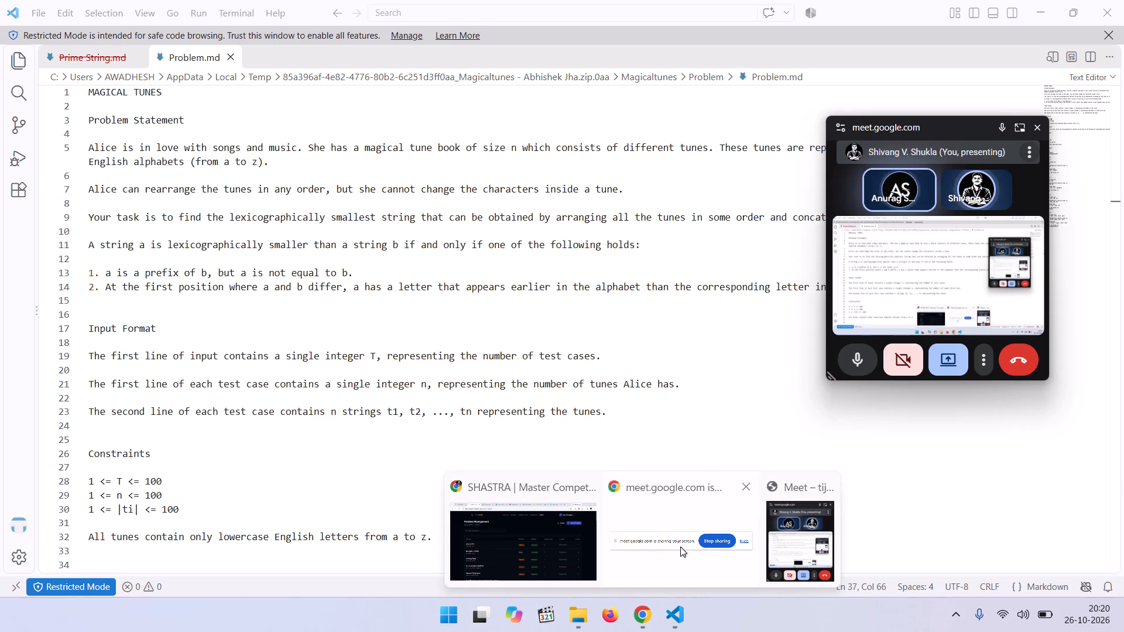
pyautogui.click(502, 532)
pyautogui.click(376, 10)
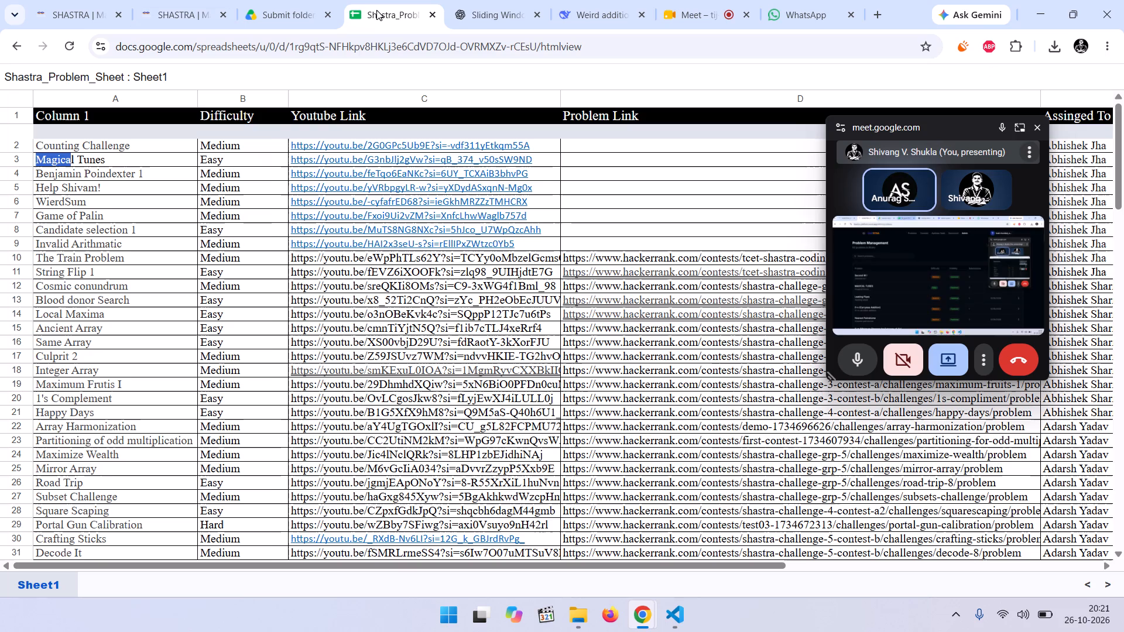
pyautogui.scroll(4, 163, 246)
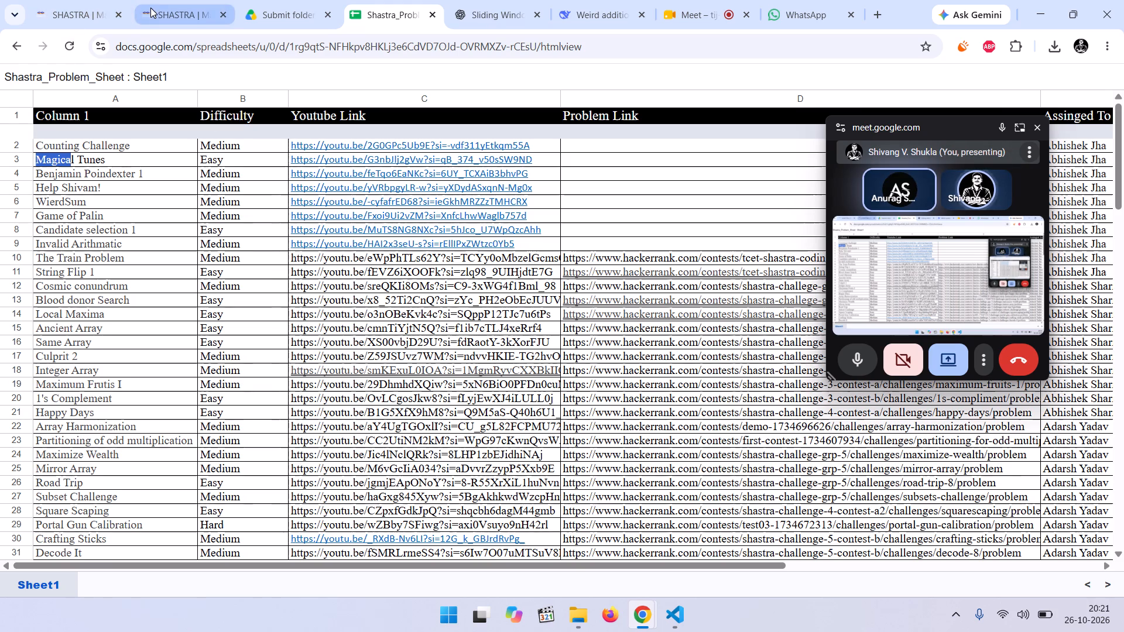
pyautogui.click(58, 11)
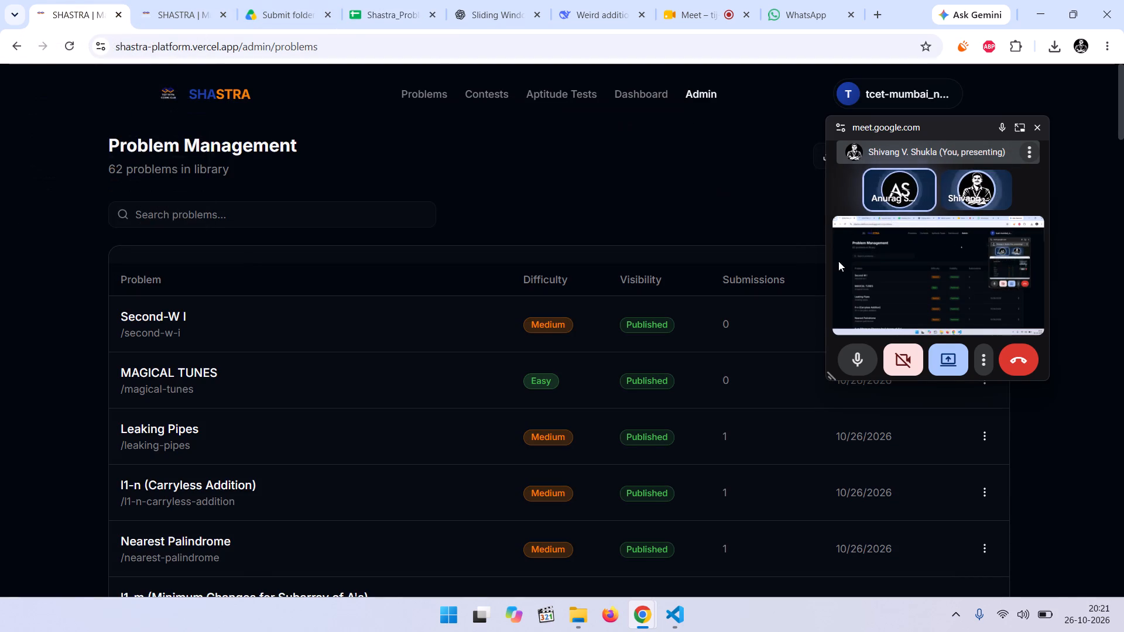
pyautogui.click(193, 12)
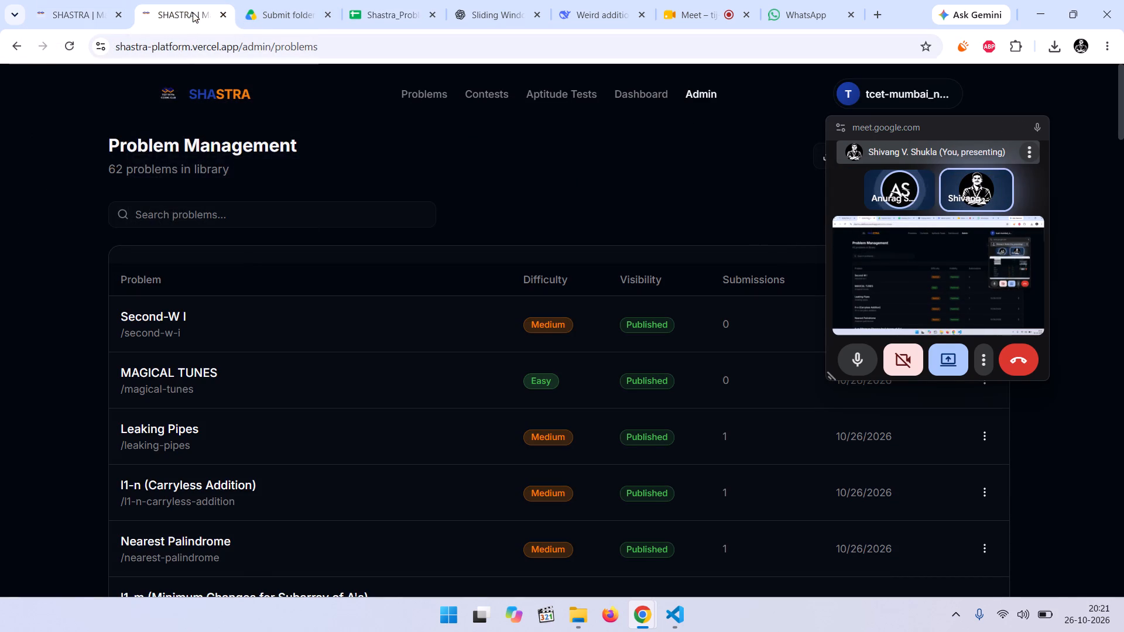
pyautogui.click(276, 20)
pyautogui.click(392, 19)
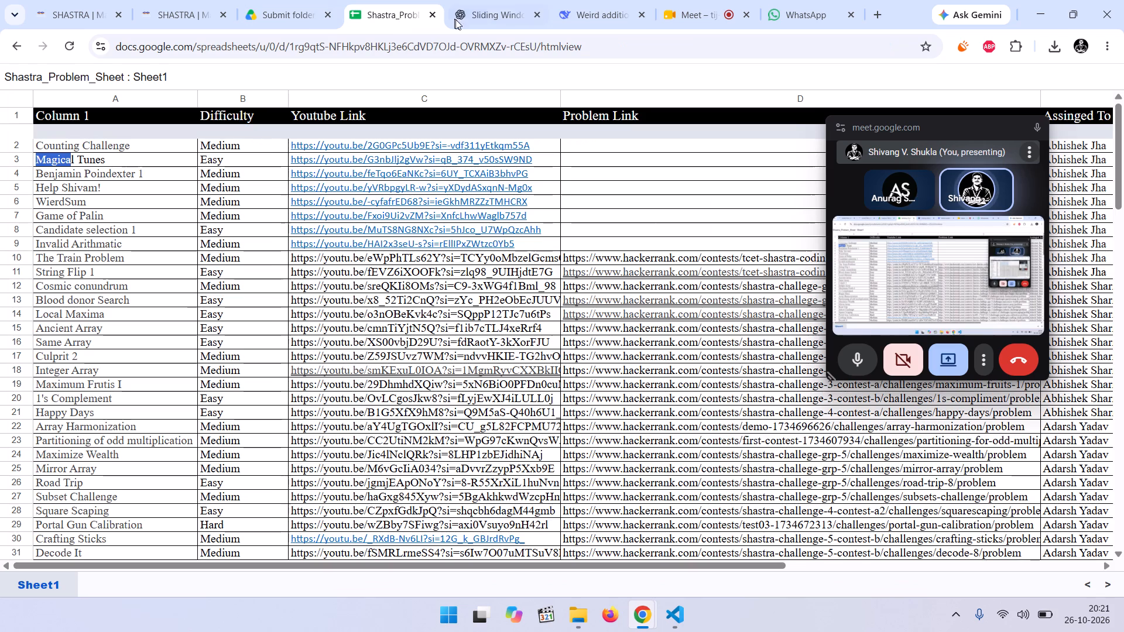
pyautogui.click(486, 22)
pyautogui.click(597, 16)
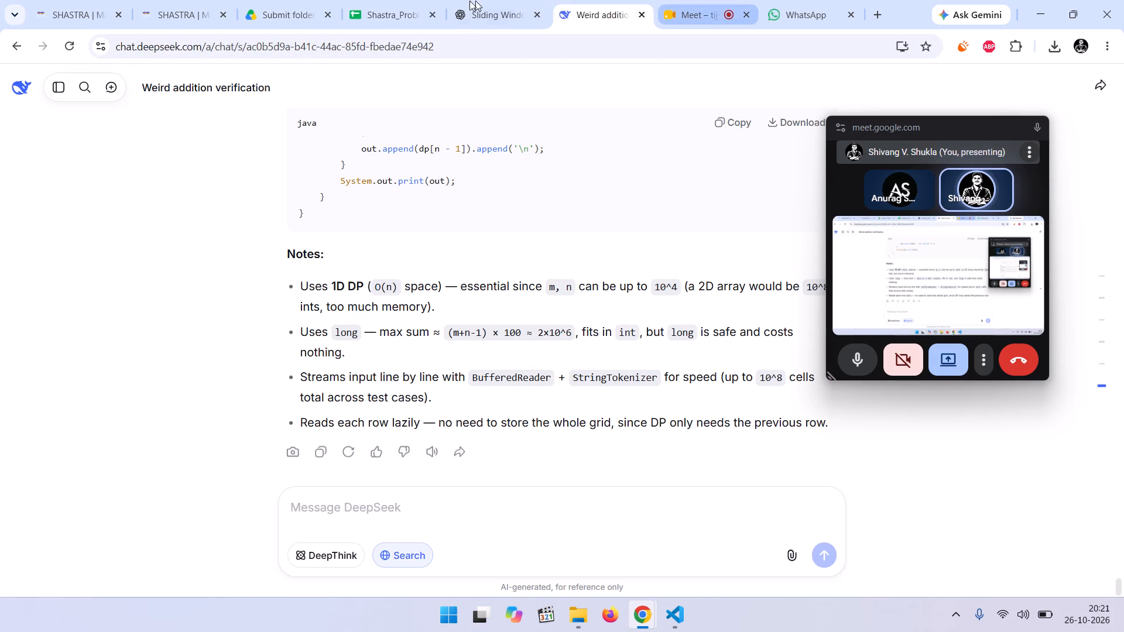
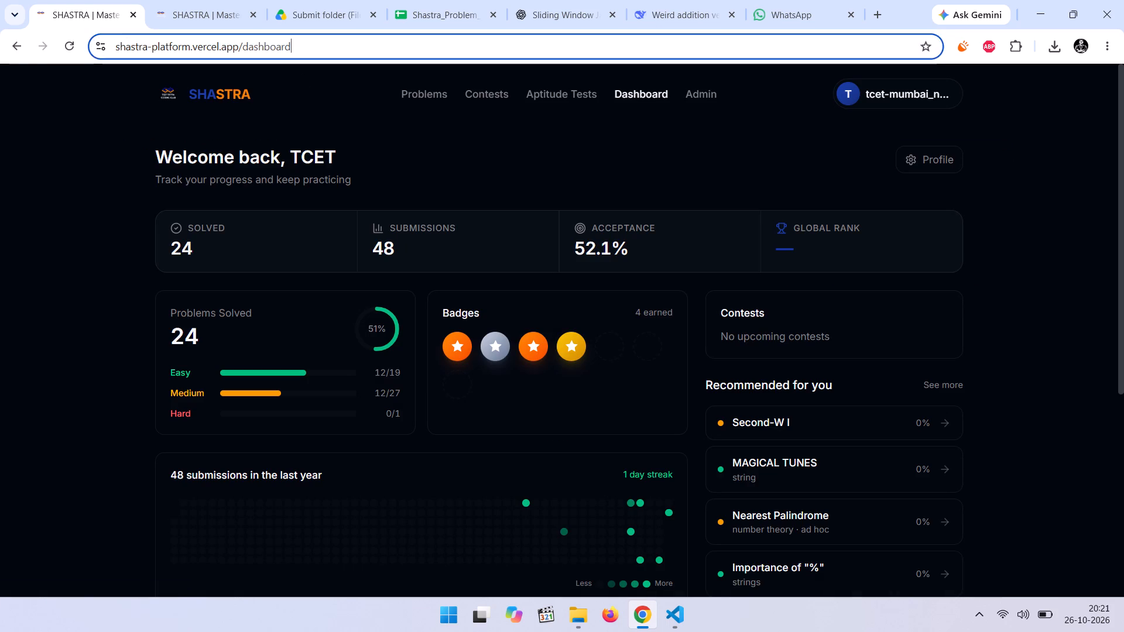
# Go from the dashboard to the SHASTRA home page at shastra-platform.vercel.app.
pyautogui.click(340, 46)
pyautogui.moveTo(340, 46); pyautogui.dragTo(325, 44)
pyautogui.press('BackSpace')
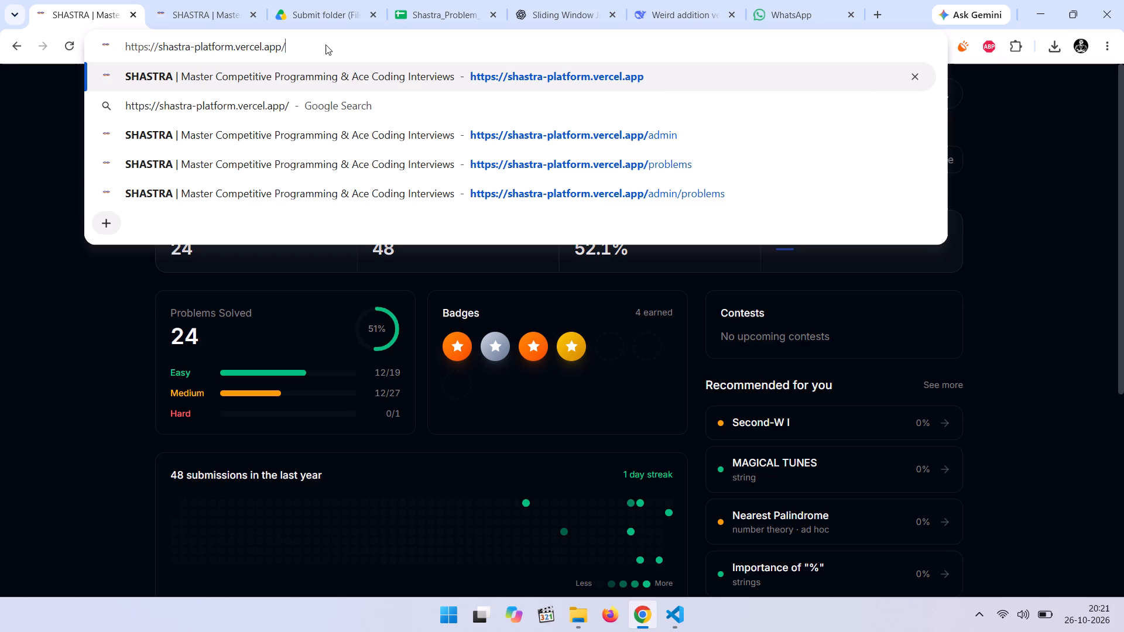
pyautogui.press('BackSpace')
pyautogui.press('Return')
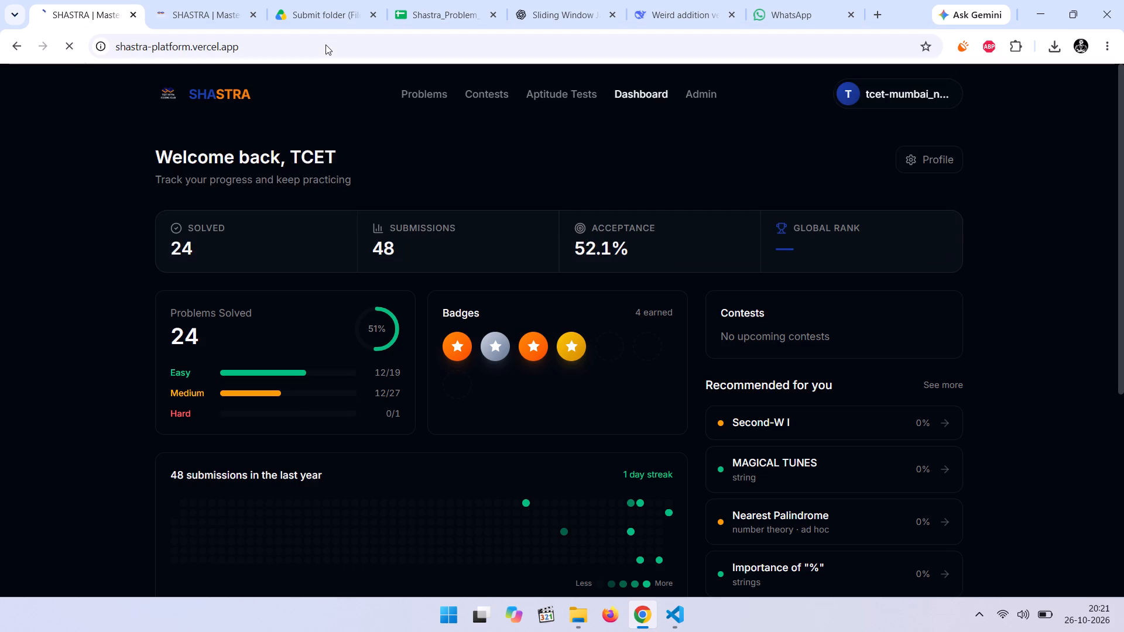
pyautogui.click(325, 51)
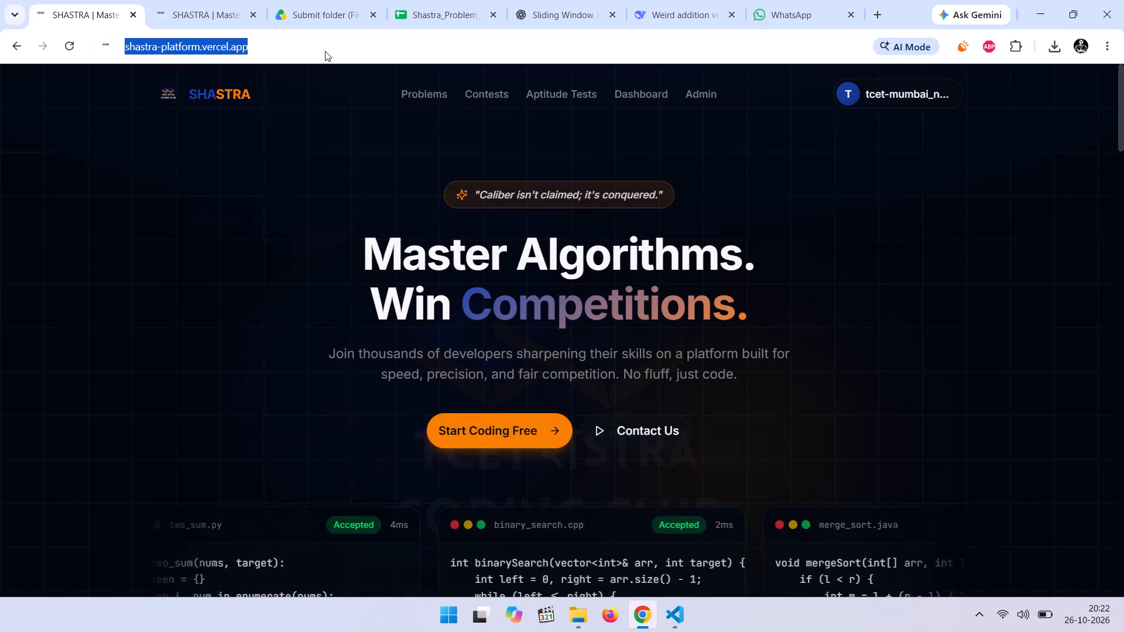
pyautogui.click(325, 51)
pyautogui.tripleClick(325, 51)
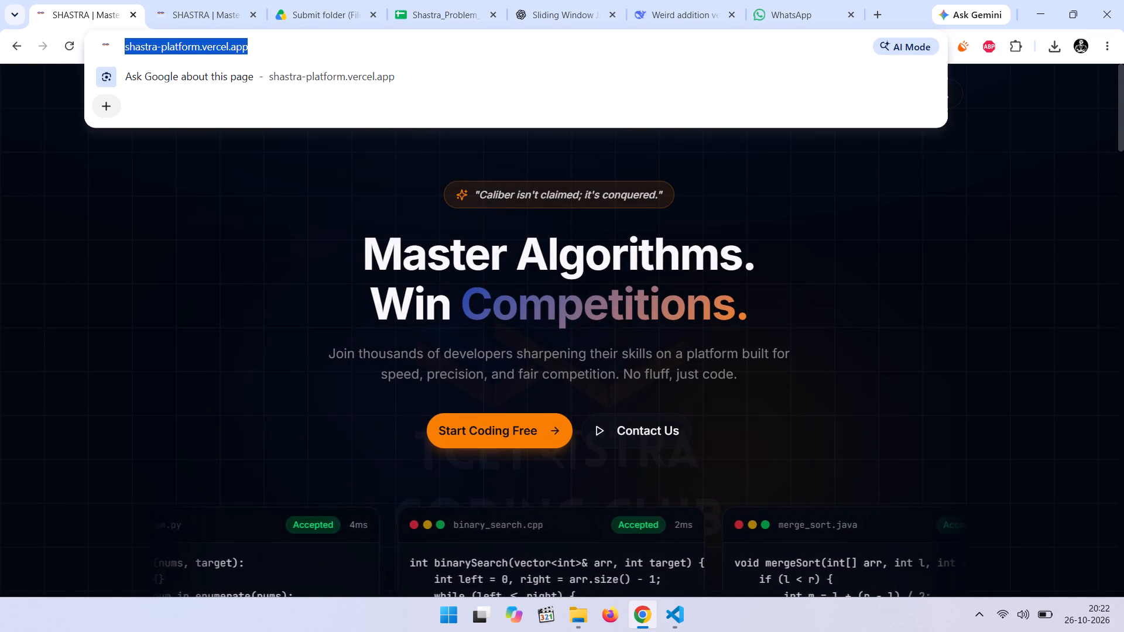
pyautogui.click(321, 42)
pyautogui.hotkey('ctrl', 'a')
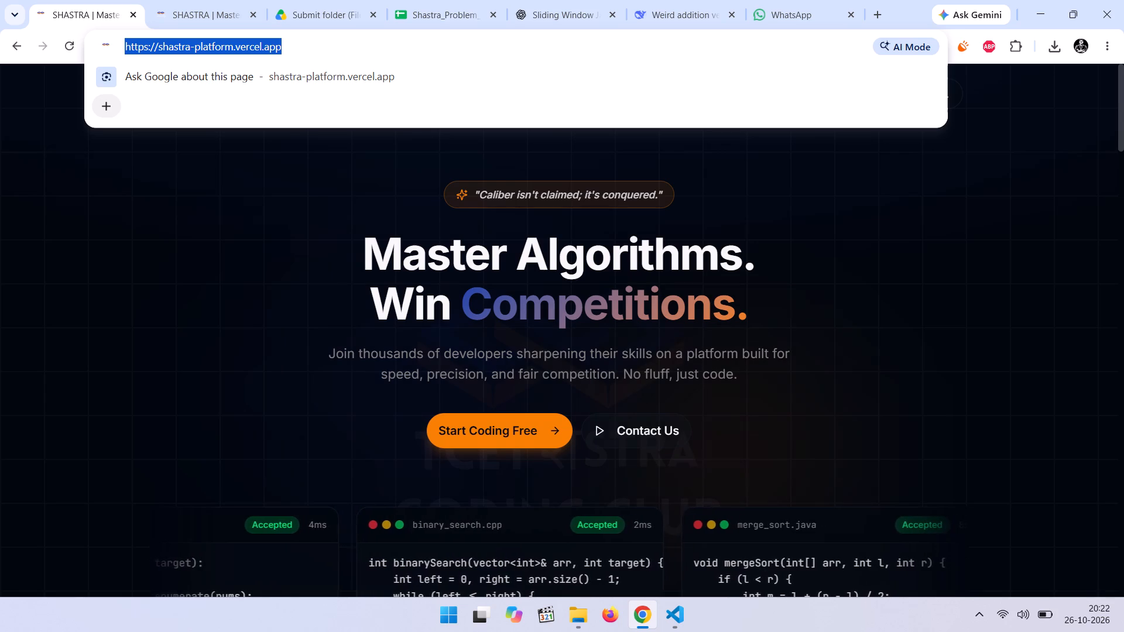
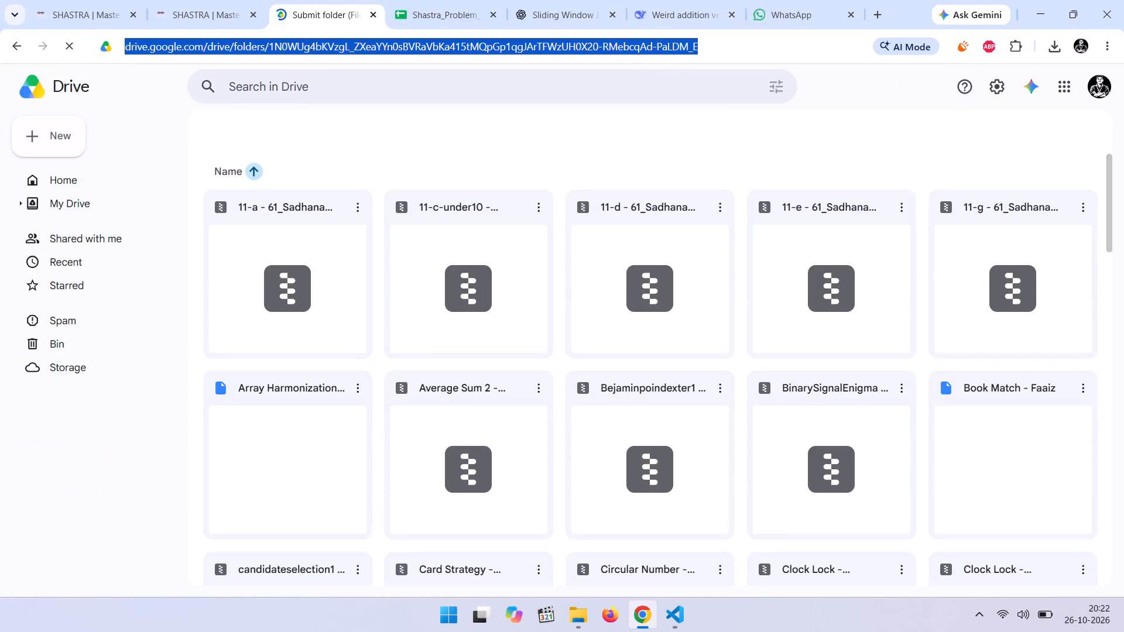
# Copy the full web address of the shared Drive folder "Submit folder (File responses)".
pyautogui.click(718, 47)
pyautogui.click(723, 45)
pyautogui.tripleClick(748, 46)
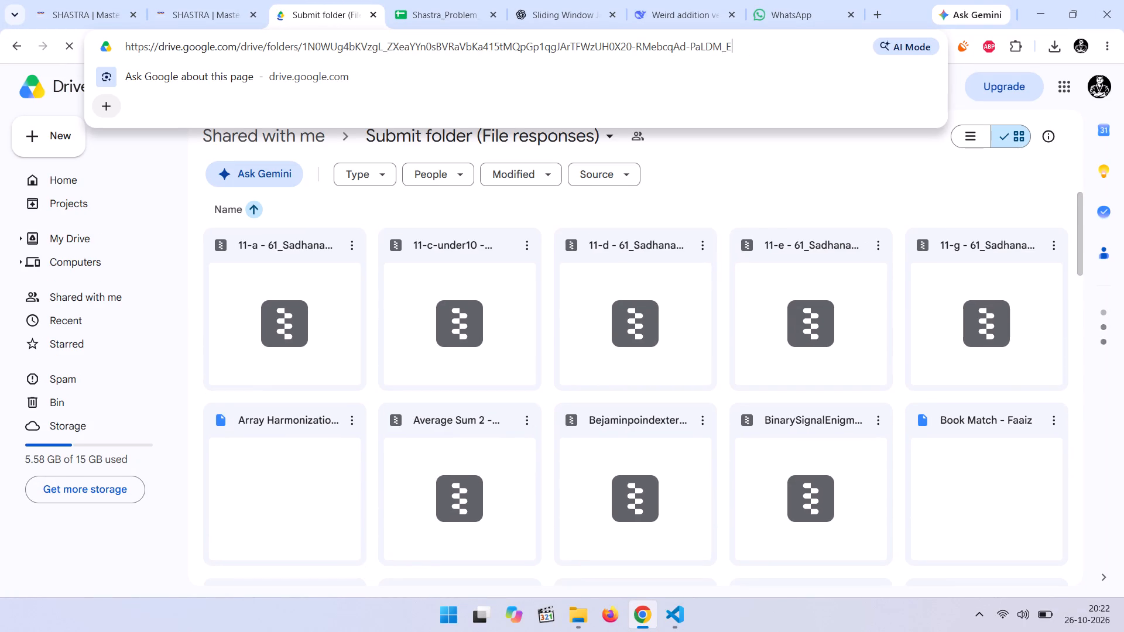
pyautogui.hotkey('ctrl', 'c')
pyautogui.hotkey('ctrl', 'c')
pyautogui.hotkey('ctrl', 'c')
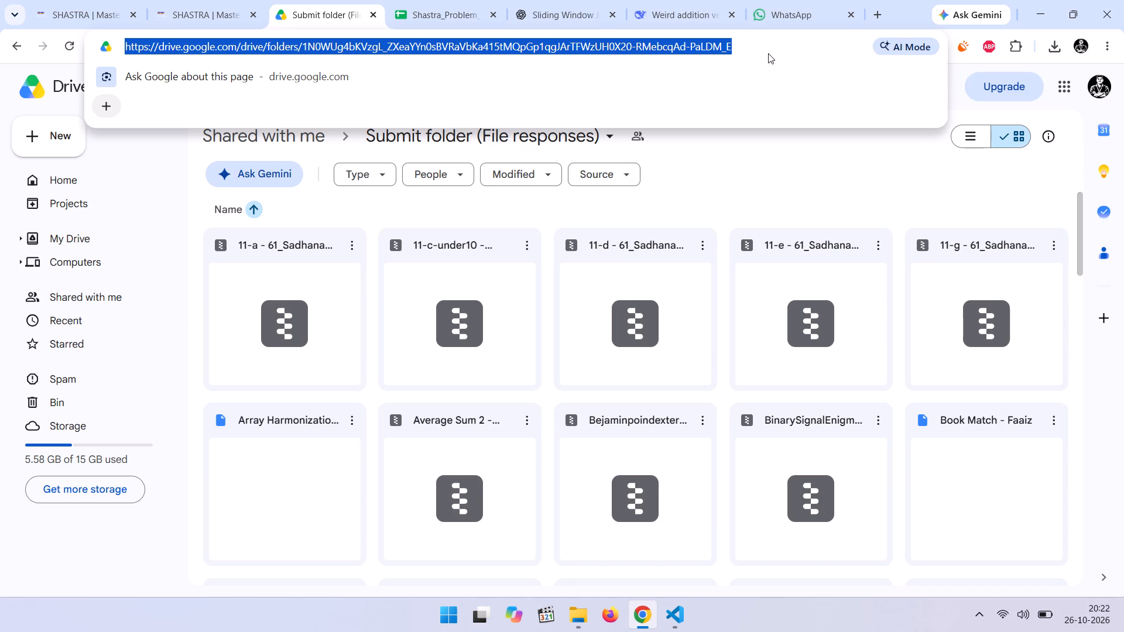
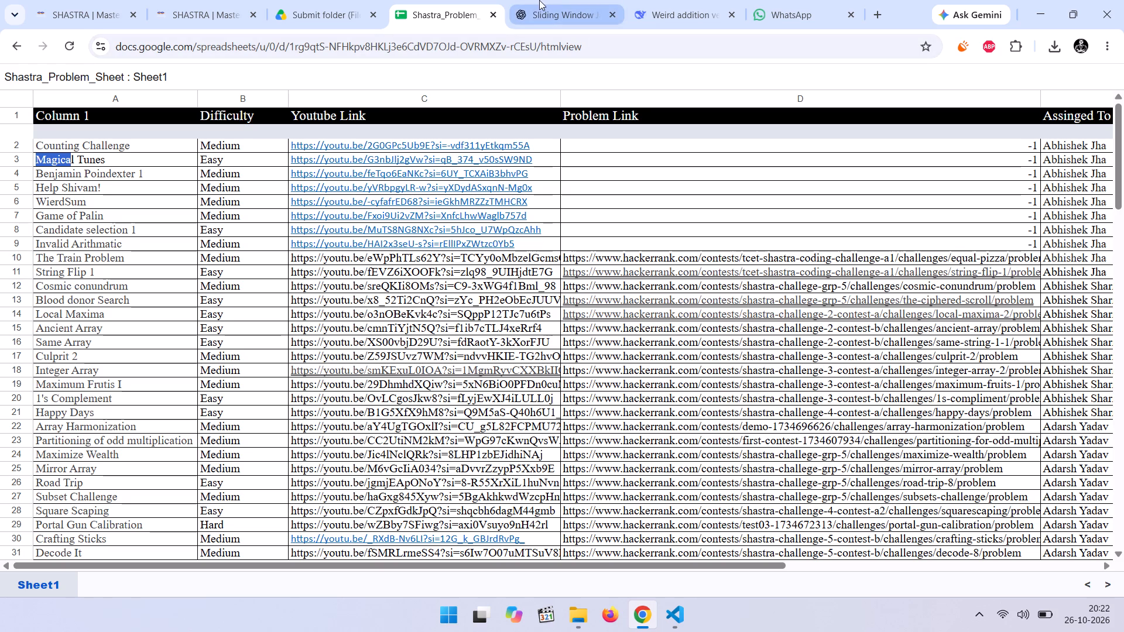
# Open the web address of the Shastra problem sheet for editing, with the cursor at its end.
pyautogui.click(640, 36)
pyautogui.click(640, 43)
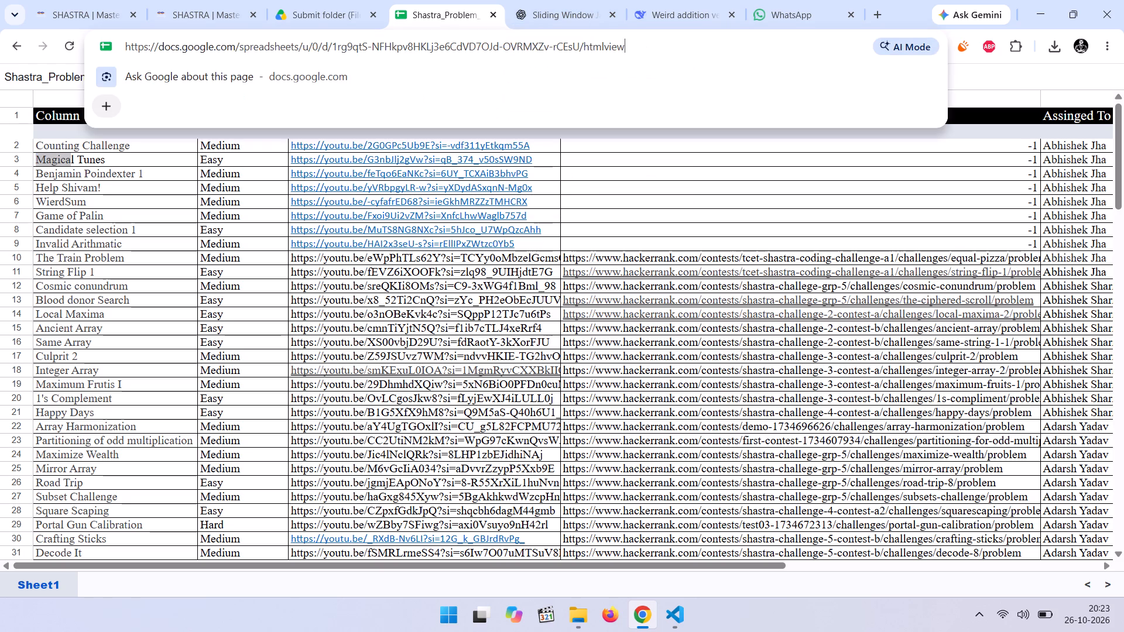
# Copy the full web address of the Shastra problem sheet.
pyautogui.doubleClick(640, 43)
pyautogui.hotkey('ctrl', 'c')
pyautogui.hotkey('ctrl', 'c')
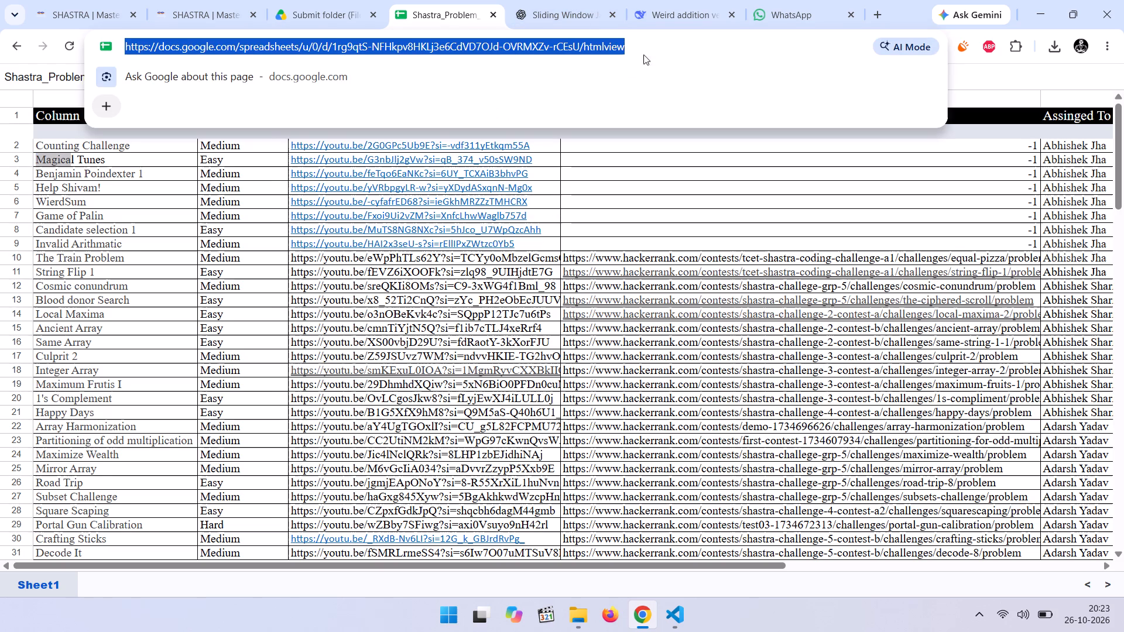